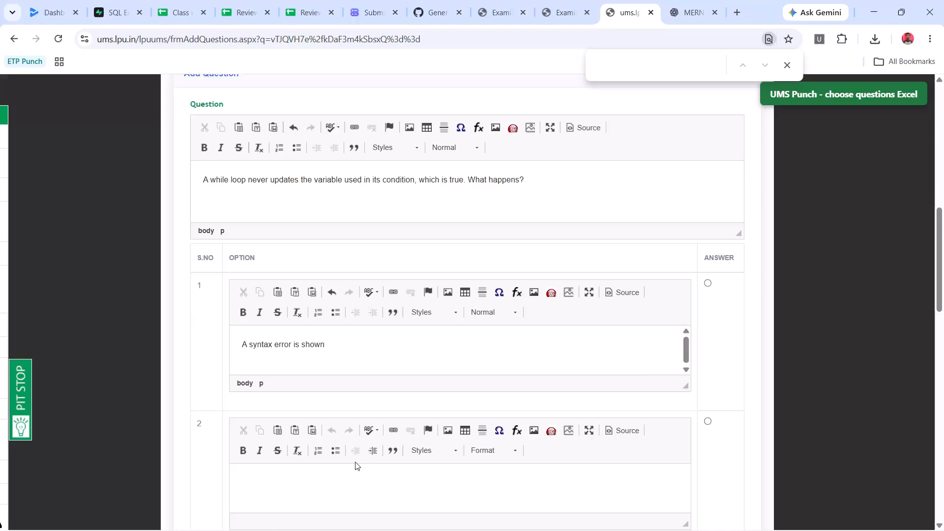
Paste the copied text "The loop body never runs" into option 2 of the while-loop question.
{"action": "scroll", "coordinate": [355, 462], "scroll_direction": "down", "scroll_amount": 1}
{"action": "left_click", "coordinate": [339, 441]}
{"action": "key", "text": "ctrl+shift+v"}
Copy the Option3 text "The loop runs exactly once" from the Excel workbook into option 3 of the web form.
{"action": "key", "text": "alt+Tab"}
{"action": "key", "text": "Tab"}
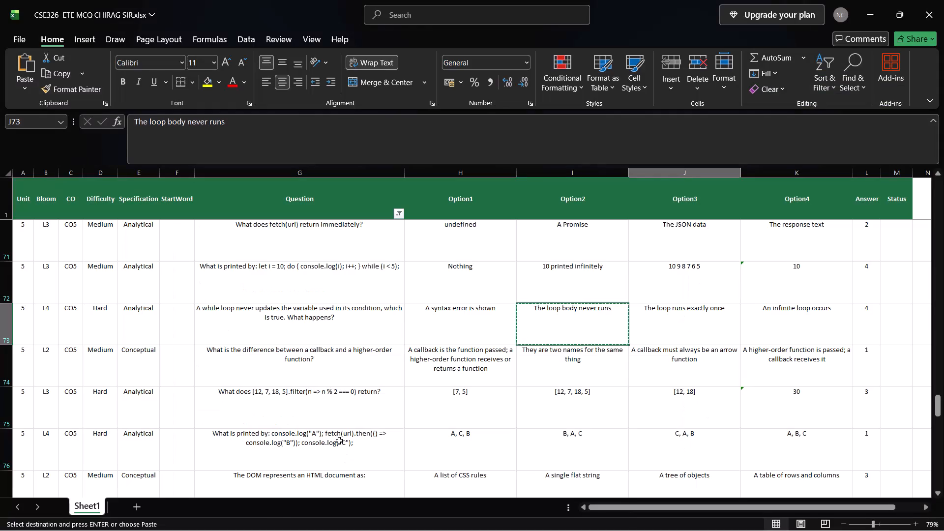
{"action": "key", "text": "ctrl+c"}
{"action": "key", "text": "alt+Tab"}
{"action": "scroll", "coordinate": [318, 496], "scroll_direction": "down", "scroll_amount": 1}
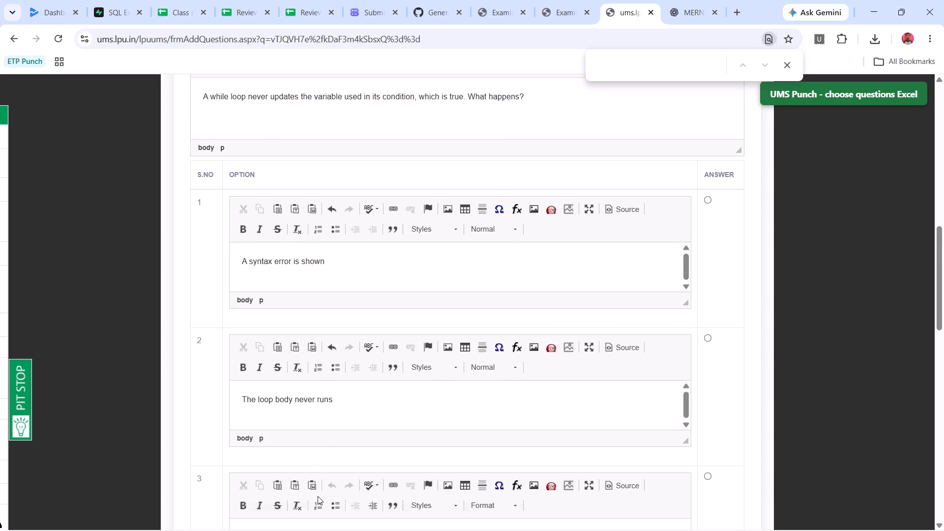
{"action": "scroll", "coordinate": [318, 496], "scroll_direction": "down", "scroll_amount": 2}
{"action": "left_click", "coordinate": [326, 427]}
{"action": "key", "text": "ctrl+shift+v"}
Copy the Option4 text "An infinite loop occurs" from the Excel workbook into option 4 of the web form.
{"action": "key", "text": "alt+Tab"}
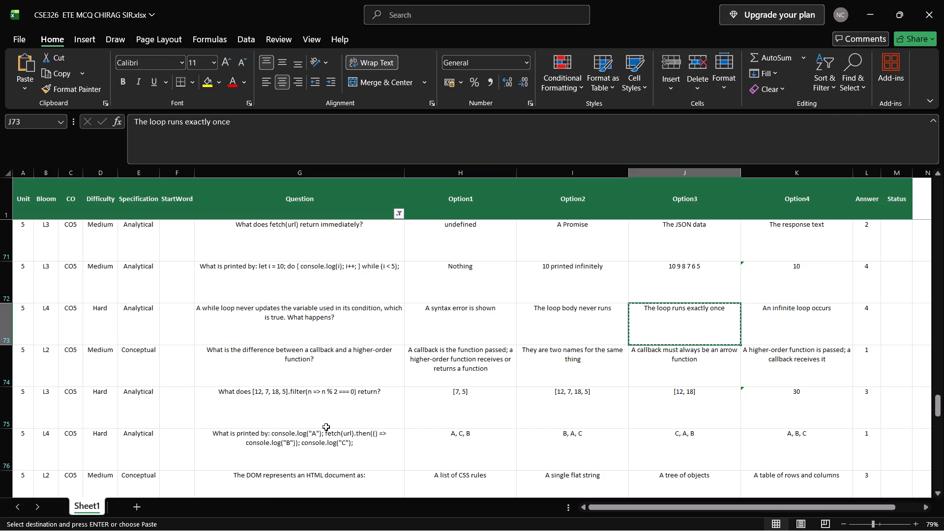
{"action": "key", "text": "Tab"}
{"action": "key", "text": "ctrl+c"}
{"action": "key", "text": "alt+Tab"}
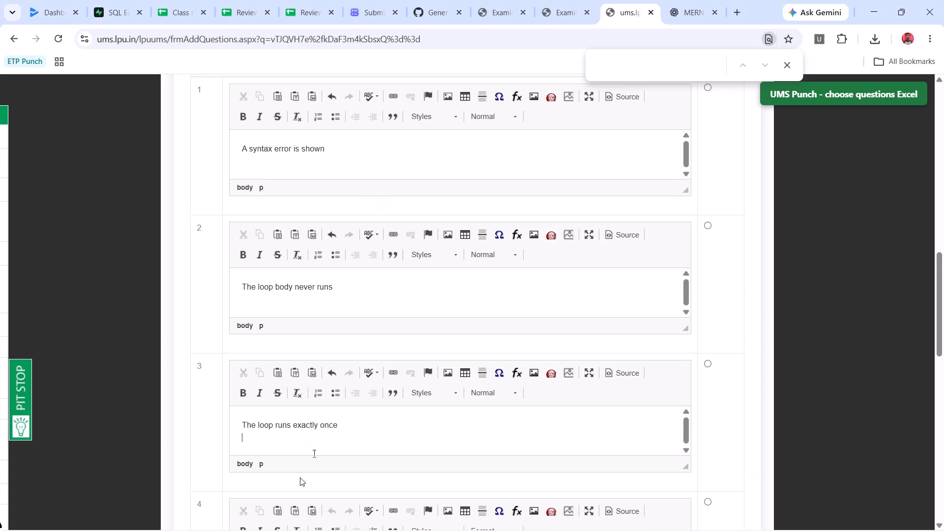
{"action": "scroll", "coordinate": [300, 477], "scroll_direction": "down", "scroll_amount": 1}
{"action": "left_click", "coordinate": [300, 477]}
{"action": "key", "text": "ctrl+shift+v"}
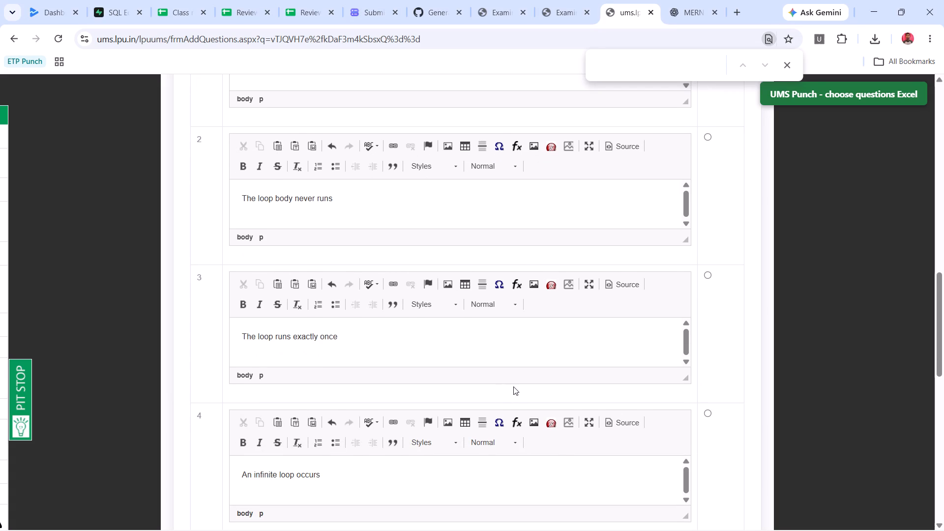
Check the question's answer number in the workbook and mark option 4 as the correct answer in the form.
{"action": "scroll", "coordinate": [513, 386], "scroll_direction": "down", "scroll_amount": 3}
{"action": "left_click", "coordinate": [497, 385]}
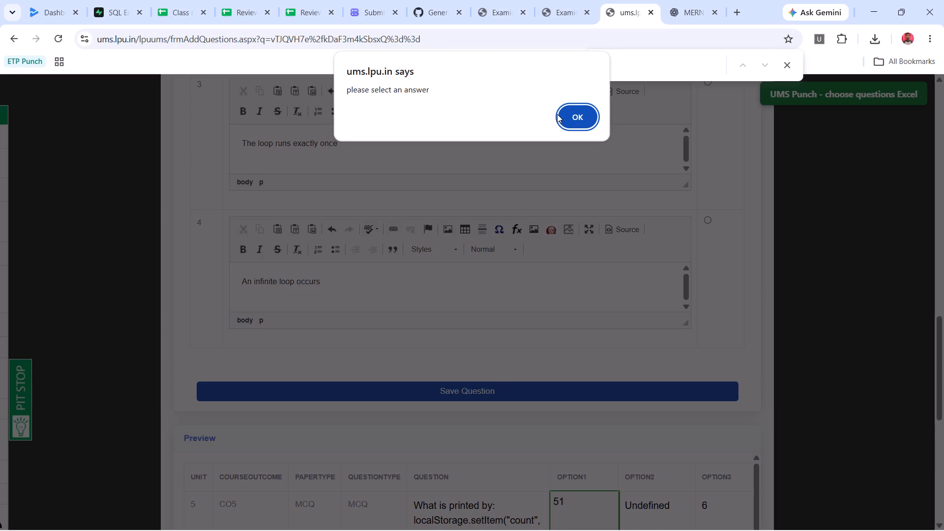
{"action": "left_click", "coordinate": [576, 116]}
{"action": "key", "text": "alt+Tab"}
{"action": "key", "text": "alt+Tab"}
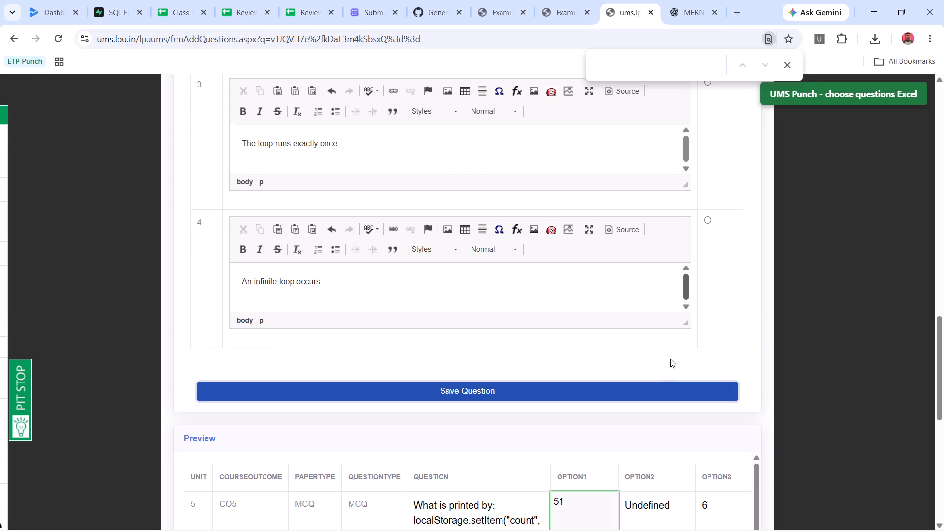
{"action": "left_click", "coordinate": [708, 221]}
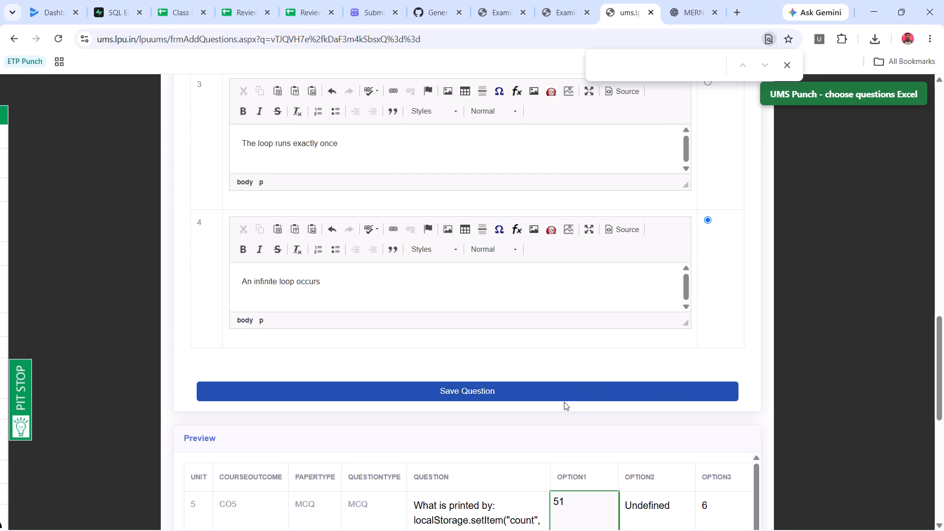
Try to save the question, close the page search, and set the Specification type to Descriptive.
{"action": "left_click", "coordinate": [550, 389]}
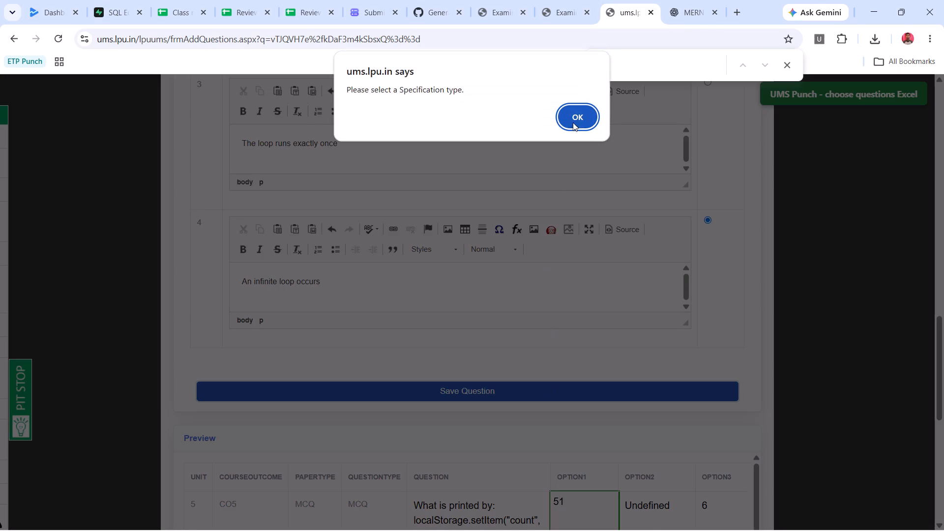
{"action": "left_click", "coordinate": [575, 115]}
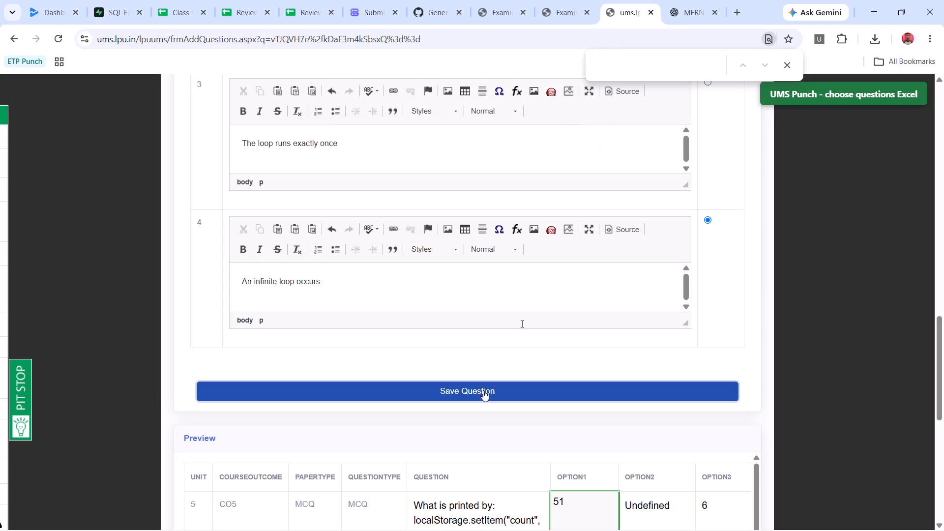
{"action": "left_click", "coordinate": [475, 387]}
{"action": "left_click", "coordinate": [569, 118]}
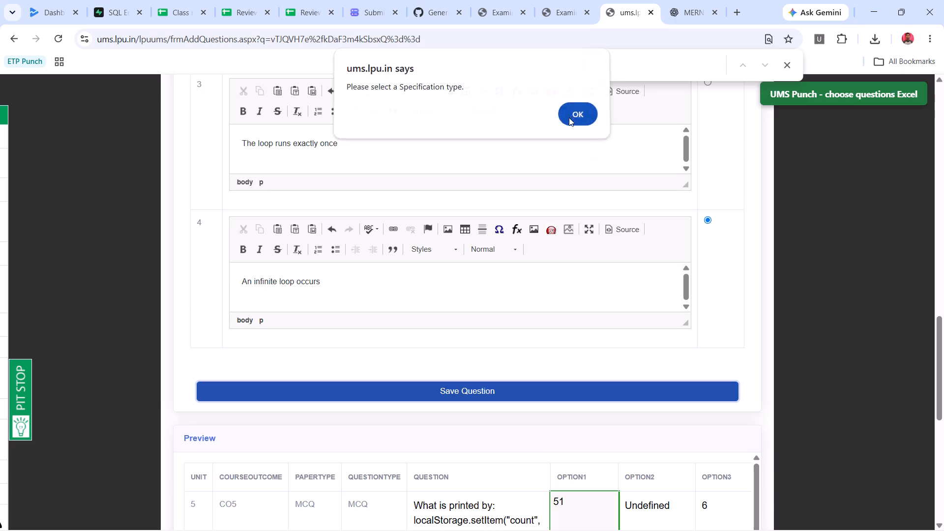
{"action": "left_click", "coordinate": [786, 64]}
{"action": "scroll", "coordinate": [785, 205], "scroll_direction": "up", "scroll_amount": 3}
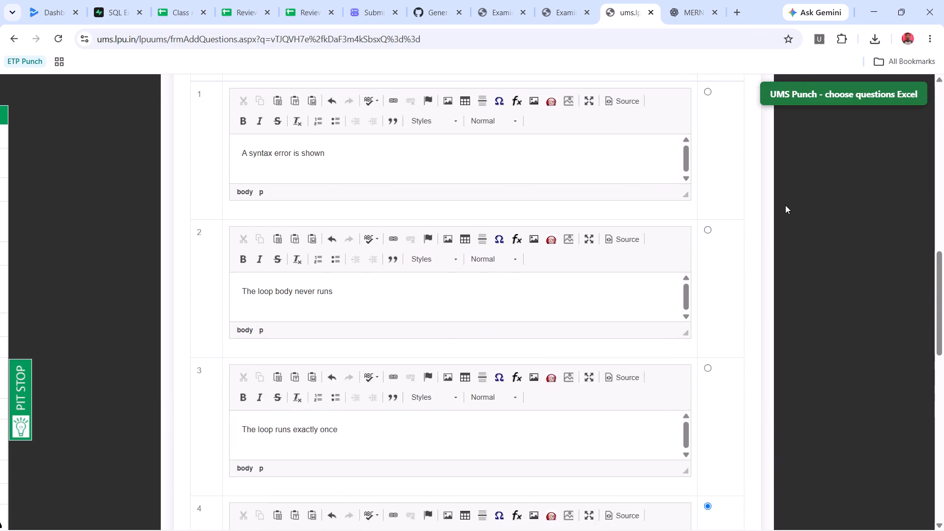
{"action": "scroll", "coordinate": [785, 205], "scroll_direction": "up", "scroll_amount": 5}
{"action": "left_click", "coordinate": [635, 288]}
Save the while-loop question and confirm the pre-save checklist.
{"action": "scroll", "coordinate": [768, 299], "scroll_direction": "down", "scroll_amount": 2}
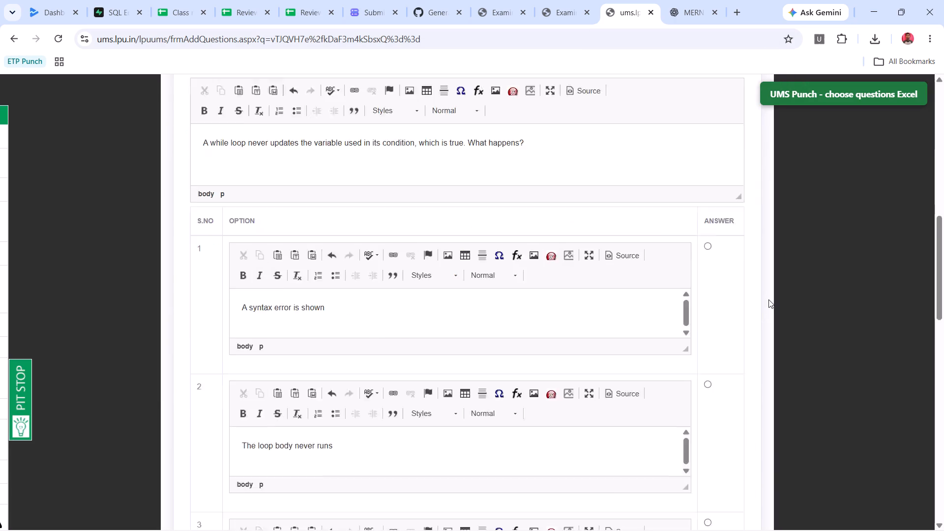
{"action": "scroll", "coordinate": [768, 299], "scroll_direction": "down", "scroll_amount": 6}
{"action": "left_click", "coordinate": [667, 324]}
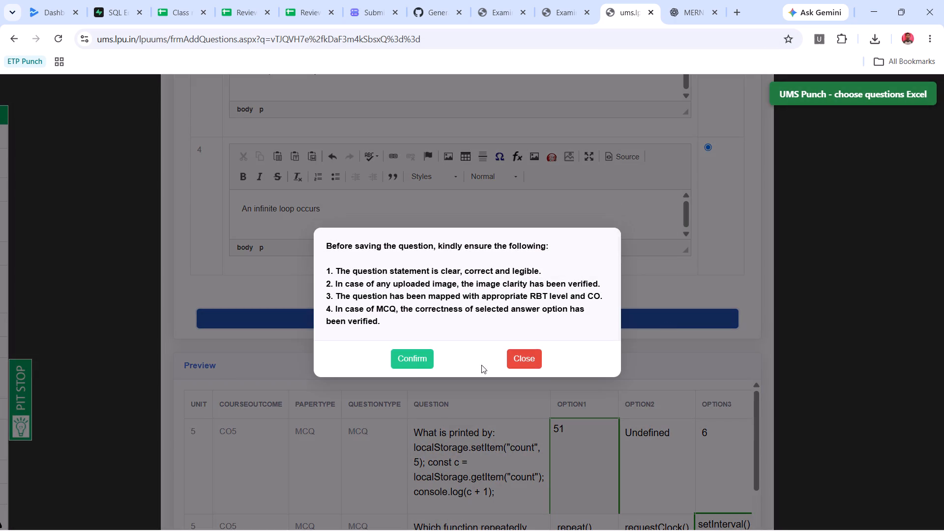
{"action": "left_click", "coordinate": [410, 354]}
{"action": "key", "text": "space"}
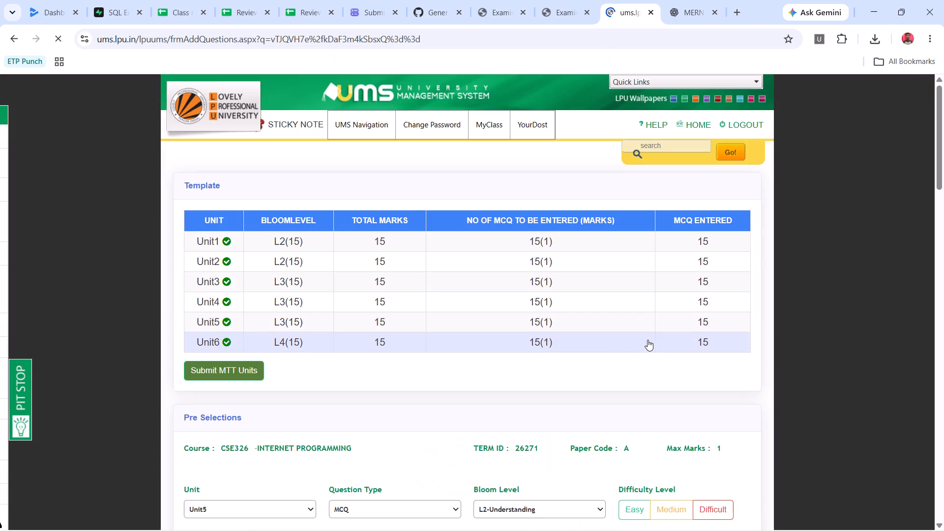
Examine the saved Unit 5 questions and their options in the Preview table.
{"action": "scroll", "coordinate": [775, 340], "scroll_direction": "down", "scroll_amount": 1}
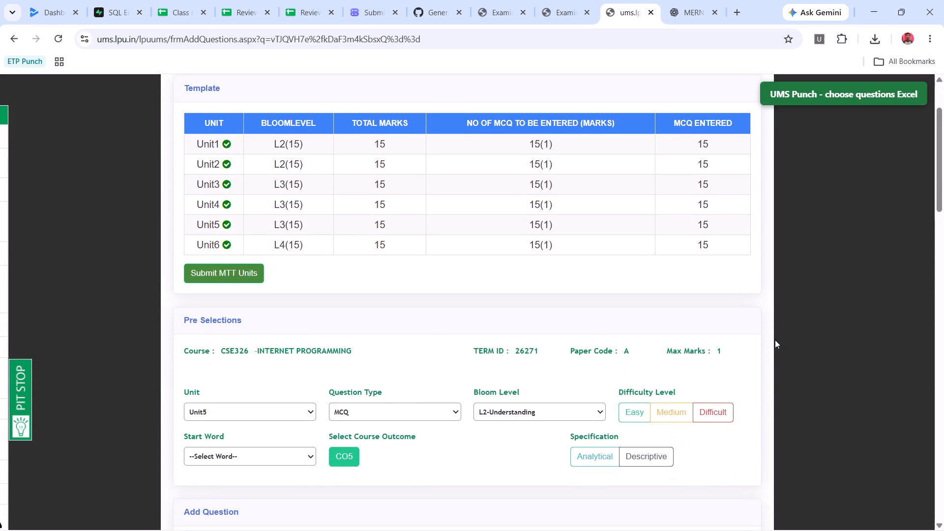
{"action": "scroll", "coordinate": [775, 340], "scroll_direction": "down", "scroll_amount": 11}
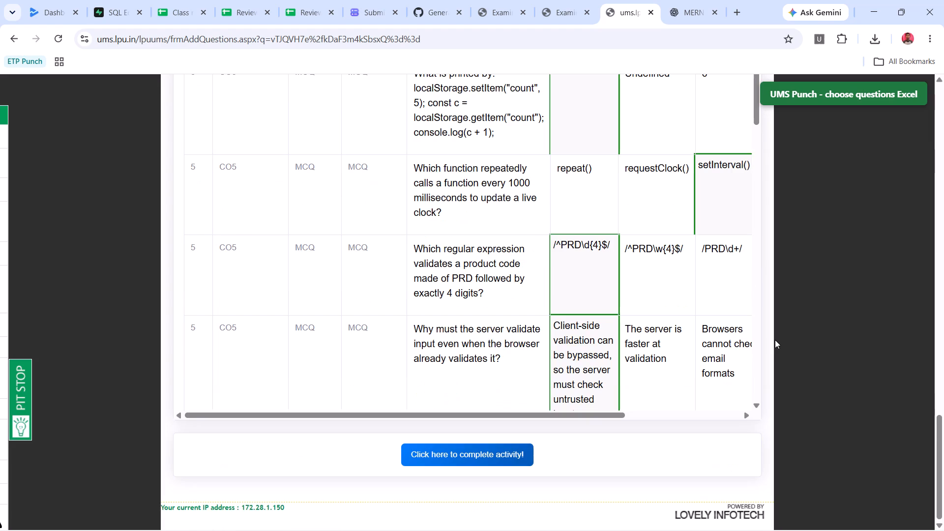
{"action": "scroll", "coordinate": [775, 340], "scroll_direction": "down", "scroll_amount": 1}
{"action": "scroll", "coordinate": [543, 256], "scroll_direction": "up", "scroll_amount": 3}
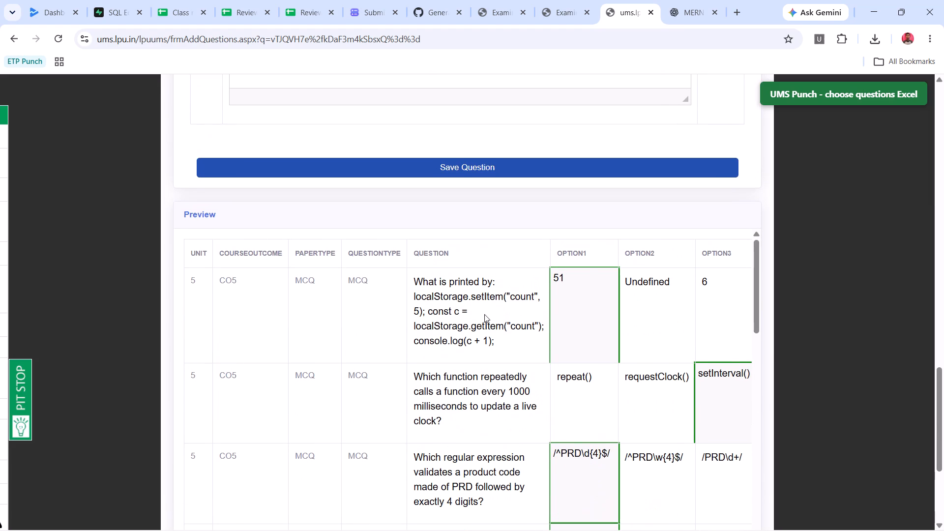
{"action": "scroll", "coordinate": [479, 318], "scroll_direction": "left", "scroll_amount": 2}
{"action": "scroll", "coordinate": [479, 318], "scroll_direction": "down", "scroll_amount": 1}
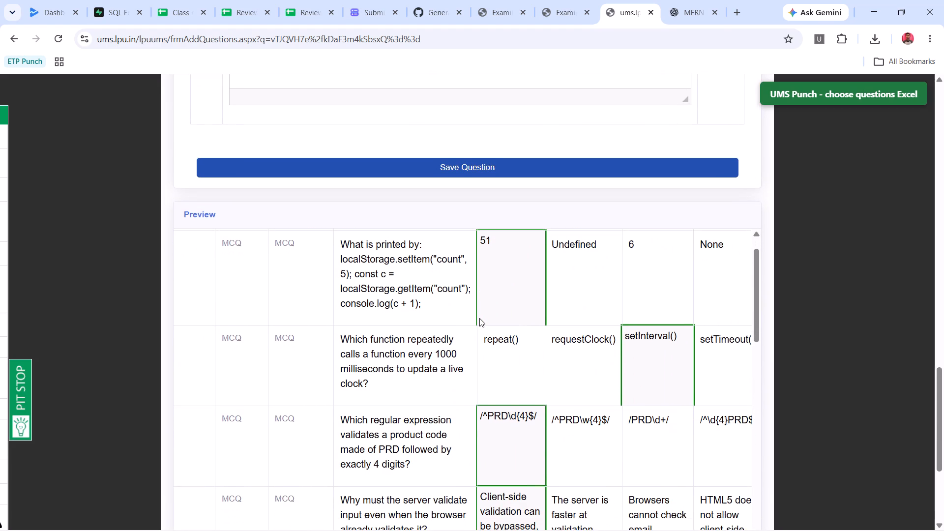
{"action": "scroll", "coordinate": [479, 318], "scroll_direction": "down", "scroll_amount": 1}
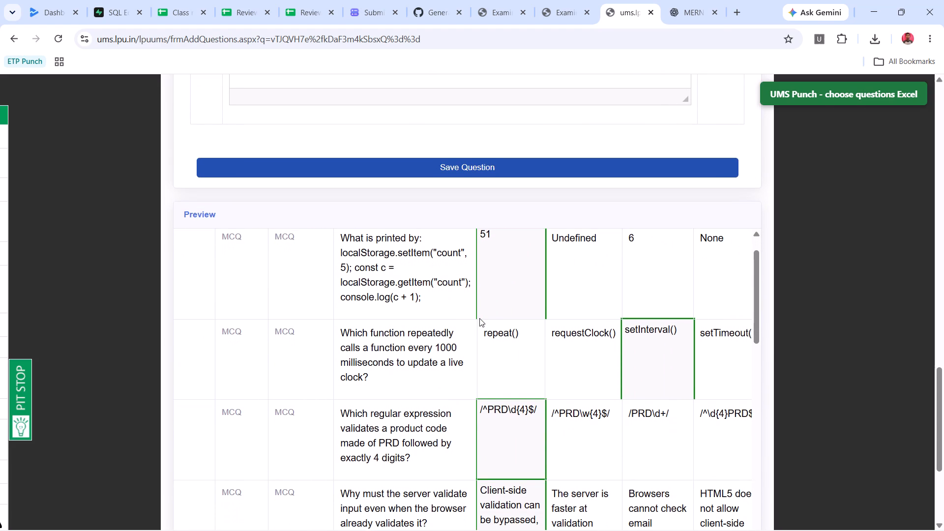
In the Excel workbook, find the question about localStorage.setItem("count", 5) and fill its question cell yellow.
{"action": "key", "text": "alt+Tab"}
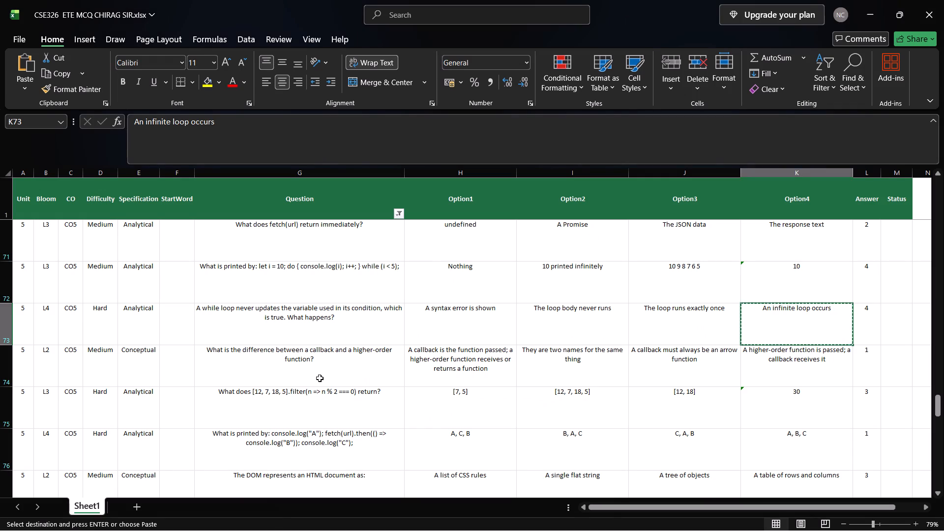
{"action": "scroll", "coordinate": [320, 378], "scroll_direction": "down", "scroll_amount": 3}
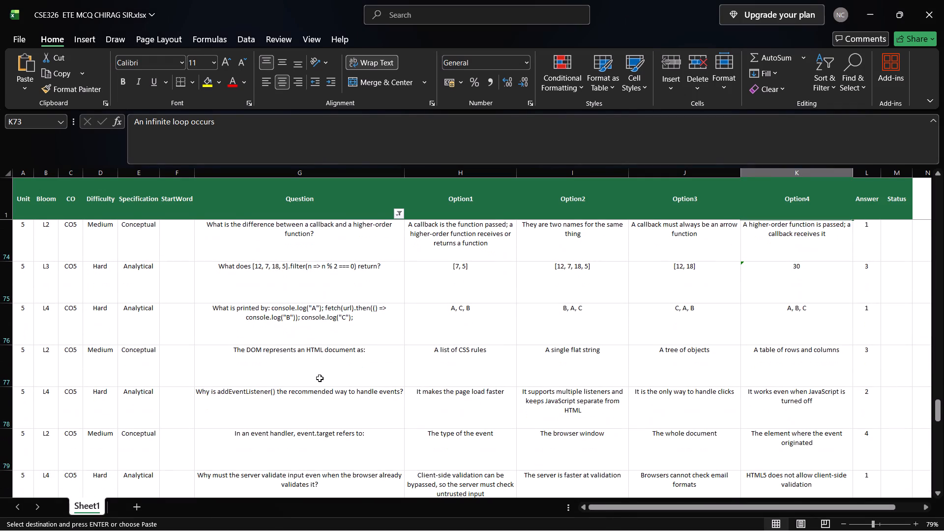
{"action": "left_click", "coordinate": [291, 323]}
{"action": "key", "text": "alt+Tab"}
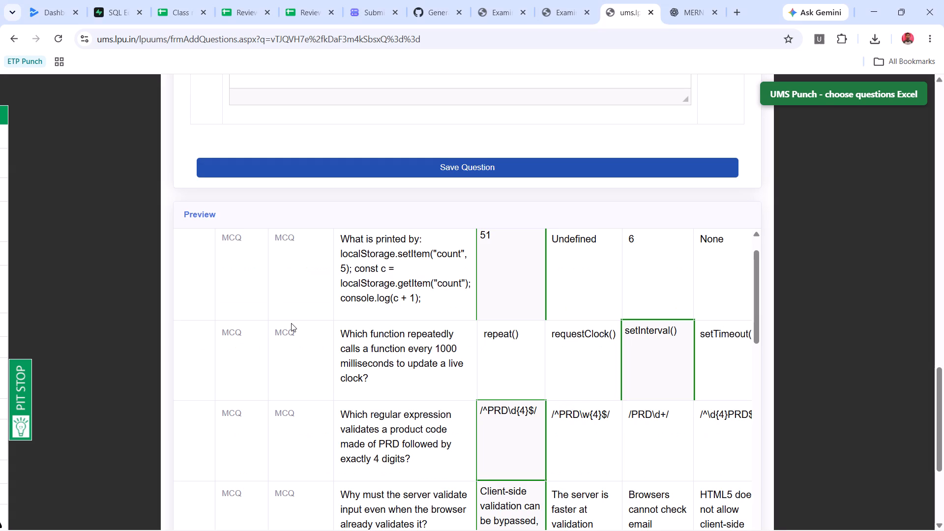
{"action": "key", "text": "alt+Tab"}
{"action": "key", "text": "alt+Tab"}
{"action": "key", "text": "alt+Tab"}
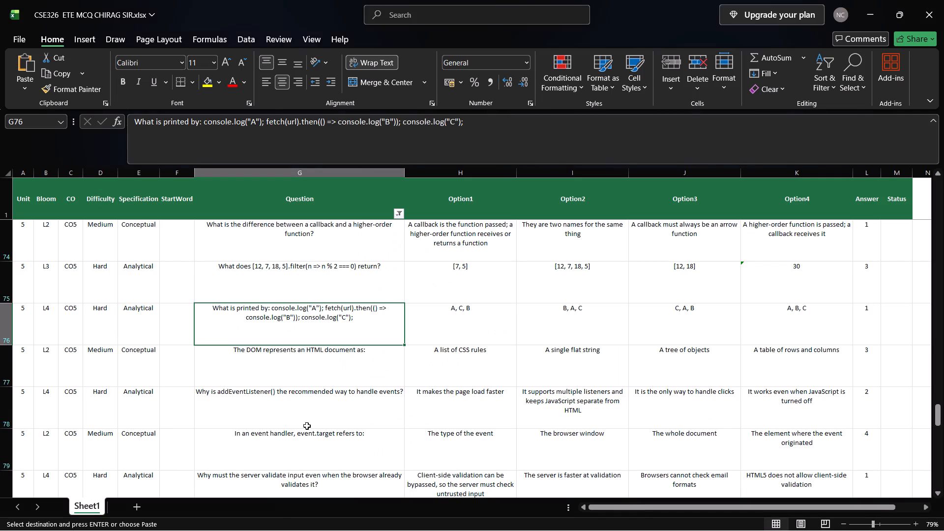
{"action": "scroll", "coordinate": [307, 426], "scroll_direction": "down", "scroll_amount": 3}
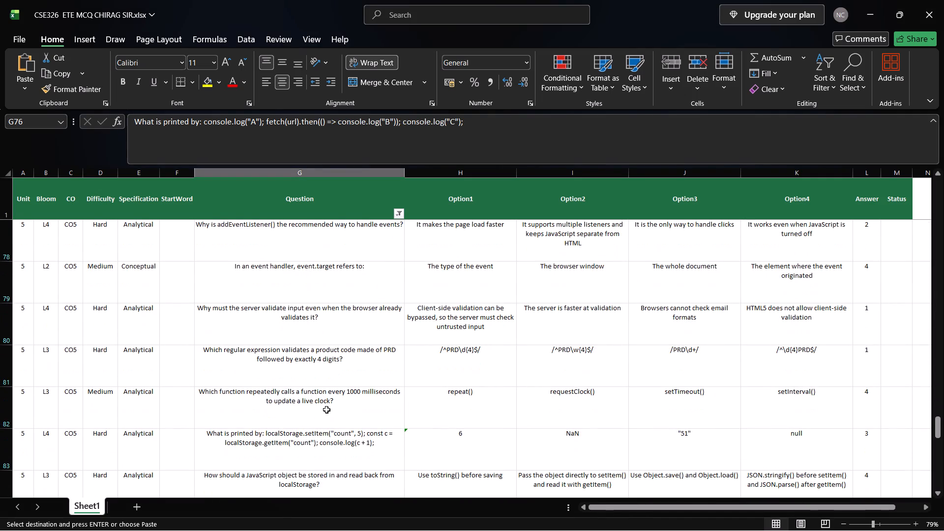
{"action": "scroll", "coordinate": [335, 410], "scroll_direction": "down", "scroll_amount": 4}
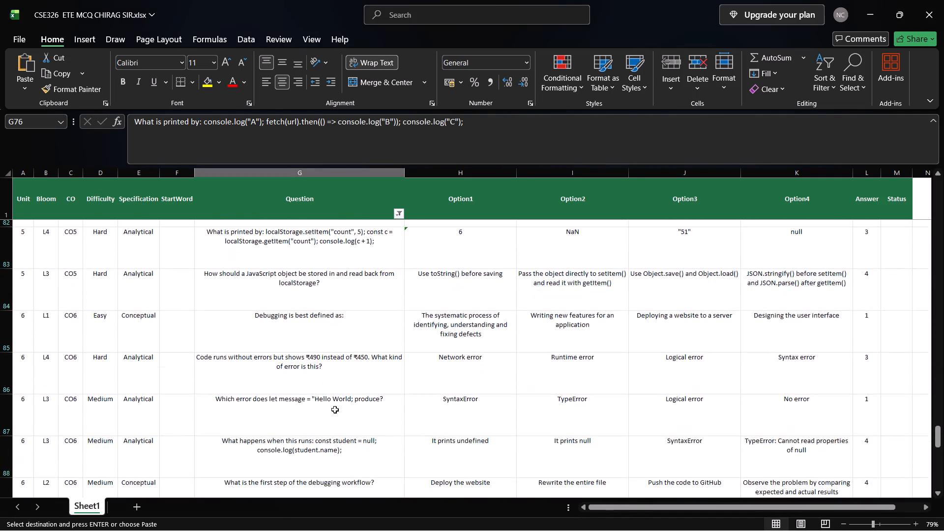
{"action": "scroll", "coordinate": [335, 410], "scroll_direction": "down", "scroll_amount": 3}
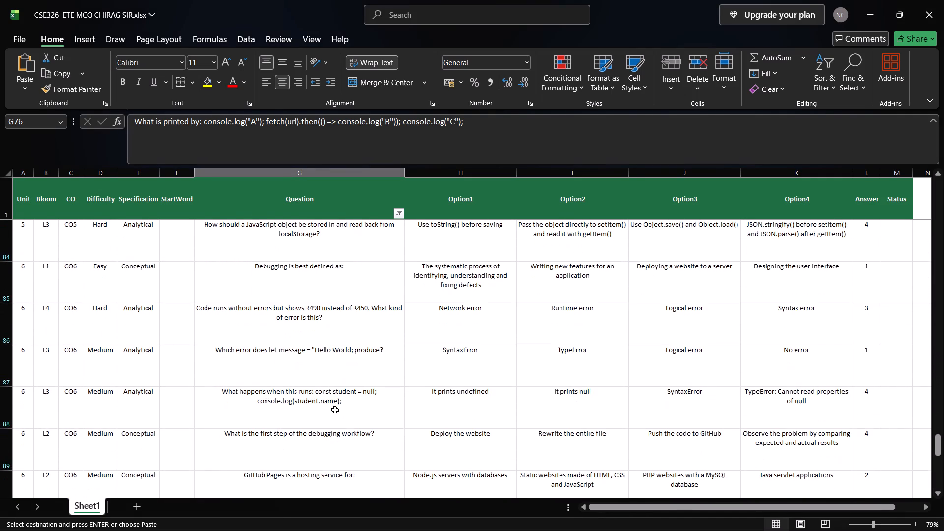
{"action": "scroll", "coordinate": [335, 410], "scroll_direction": "up", "scroll_amount": 4}
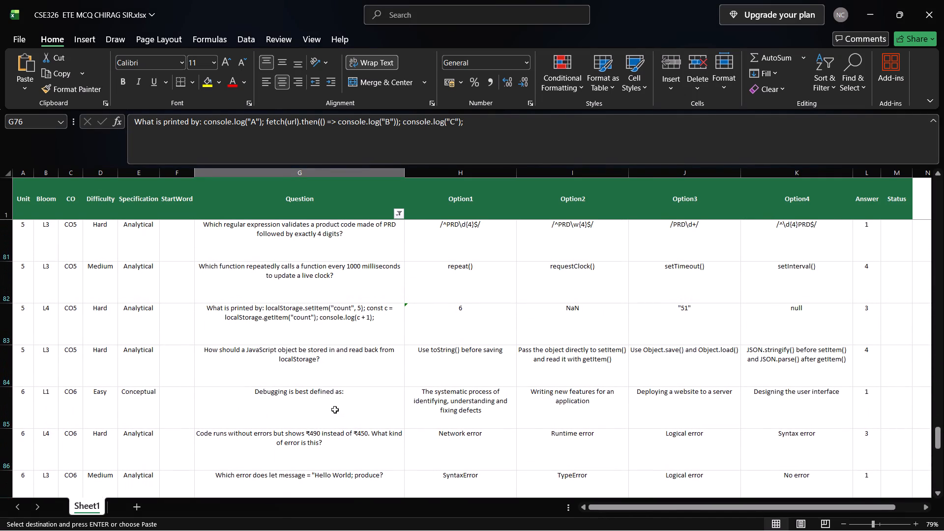
{"action": "left_click", "coordinate": [295, 320]}
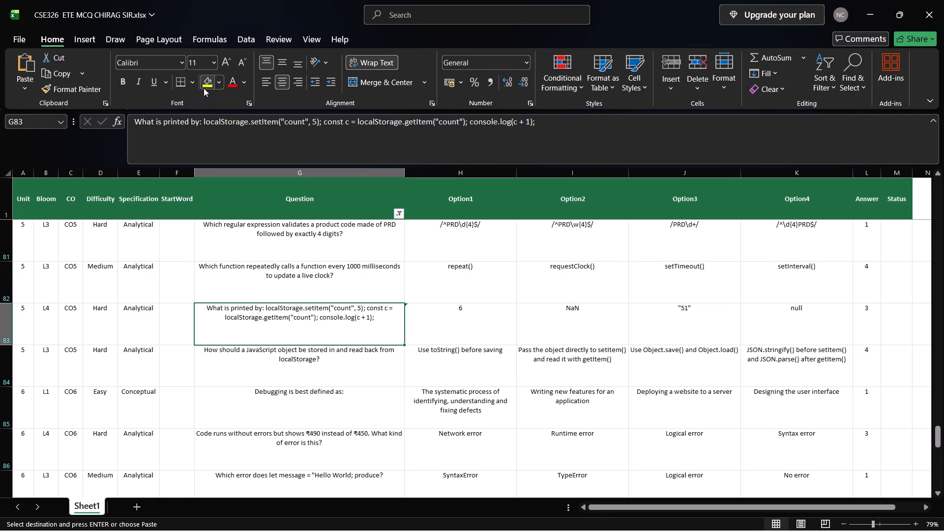
{"action": "left_click", "coordinate": [204, 82]}
Check the second Preview entry and fill the workbook's "Which function repeatedly calls a function every 1000 milliseconds" question cell yellow.
{"action": "key", "text": "alt+Tab"}
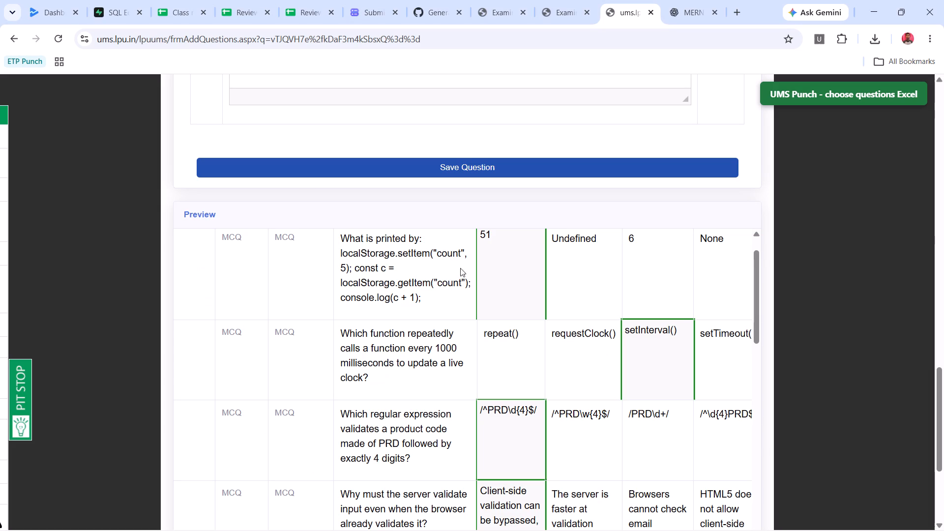
{"action": "key", "text": "alt+Tab"}
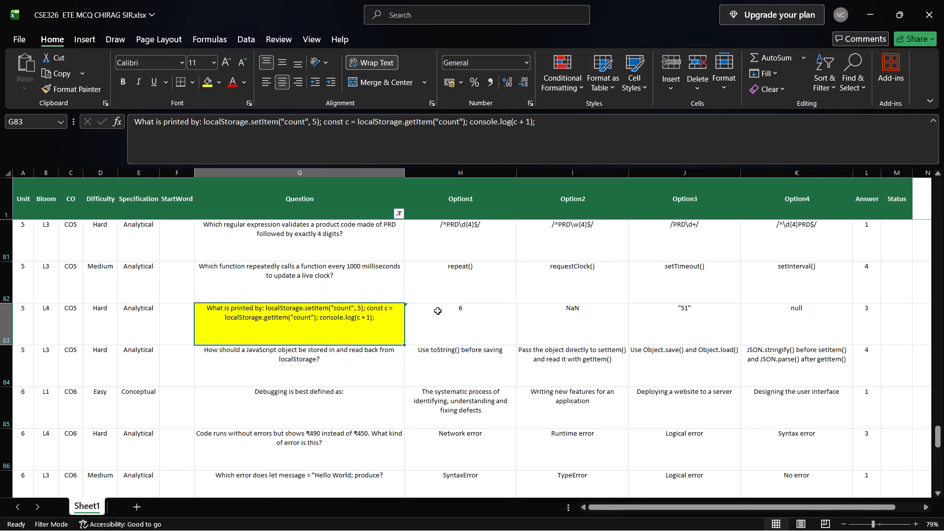
{"action": "left_click", "coordinate": [351, 268]}
{"action": "left_click", "coordinate": [205, 83]}
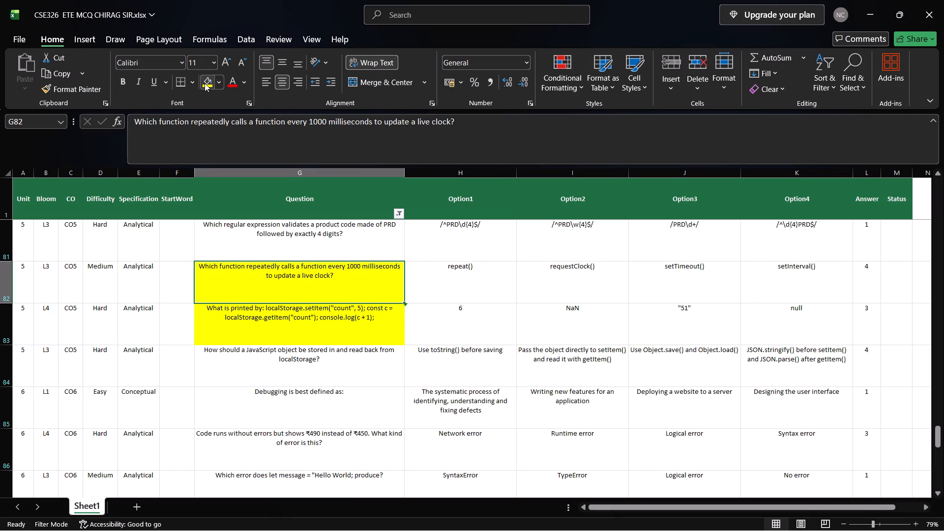
Check the third Preview entry and fill the workbook's question cell about the PRD product code regular expression yellow.
{"action": "key", "text": "alt+Tab"}
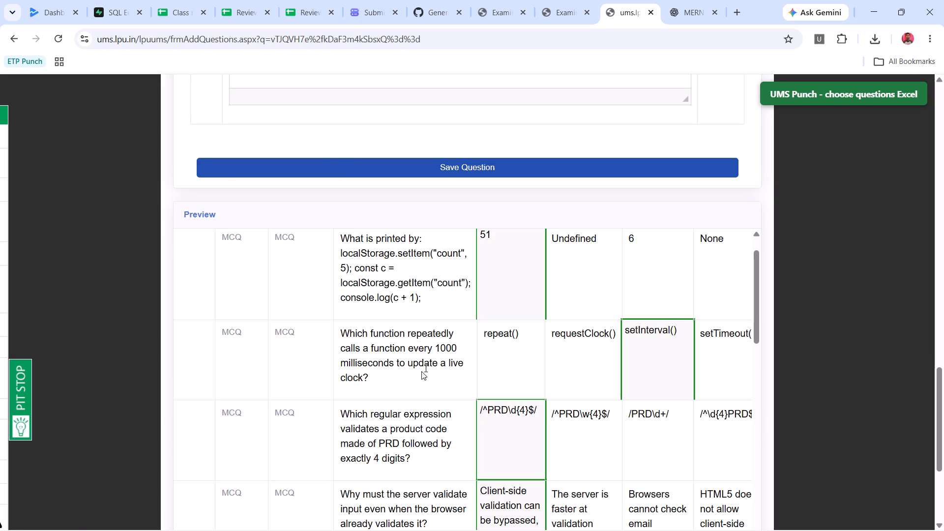
{"action": "key", "text": "alt+Tab"}
{"action": "left_click", "coordinate": [315, 226]}
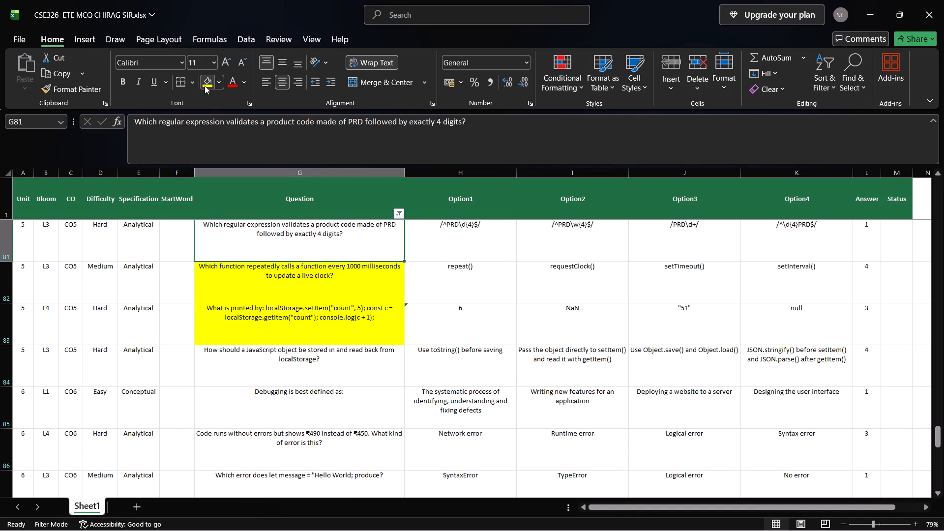
{"action": "left_click", "coordinate": [204, 80]}
Check the fourth Preview entry and fill the workbook's "Why must the server validate input" question cell yellow.
{"action": "key", "text": "alt+Tab"}
{"action": "key", "text": "alt+Tab"}
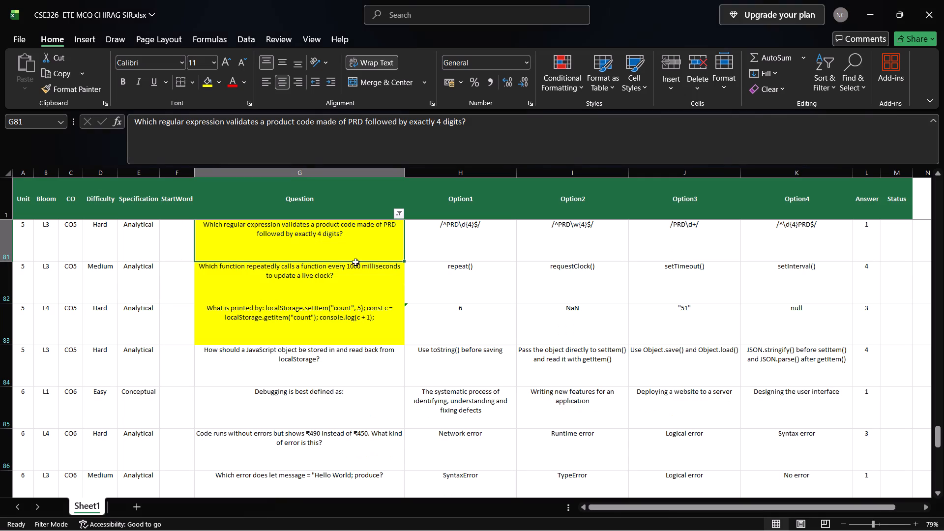
{"action": "key", "text": "alt+Tab"}
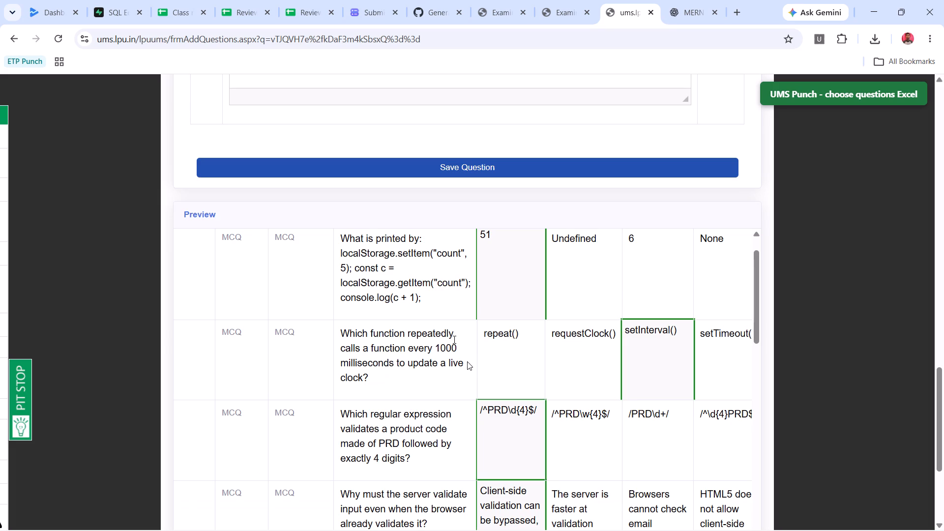
{"action": "scroll", "coordinate": [453, 377], "scroll_direction": "down", "scroll_amount": 3}
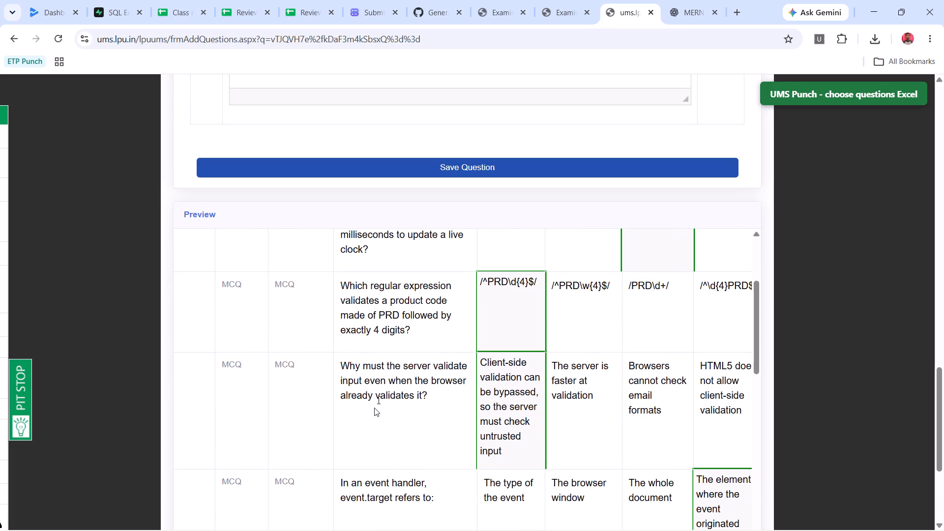
{"action": "scroll", "coordinate": [380, 408], "scroll_direction": "left", "scroll_amount": 1}
{"action": "key", "text": "alt+Tab"}
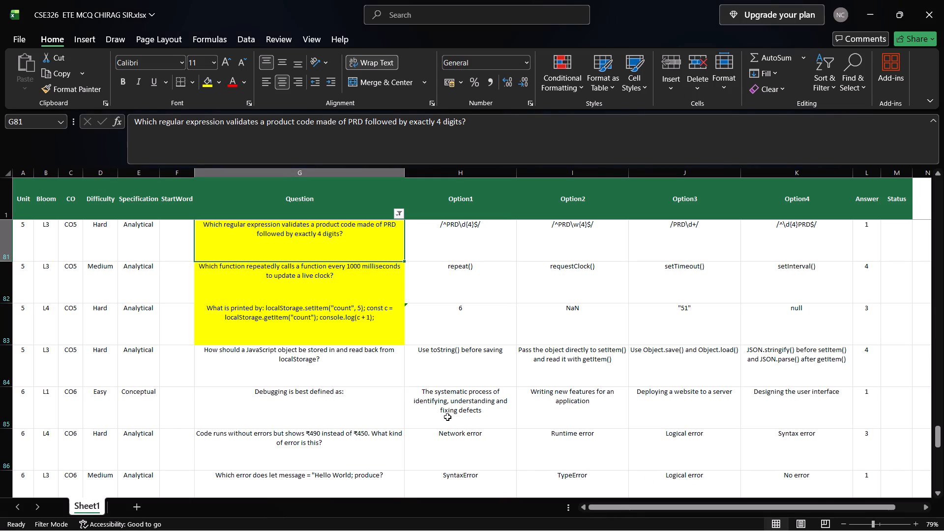
{"action": "scroll", "coordinate": [447, 417], "scroll_direction": "up", "scroll_amount": 3}
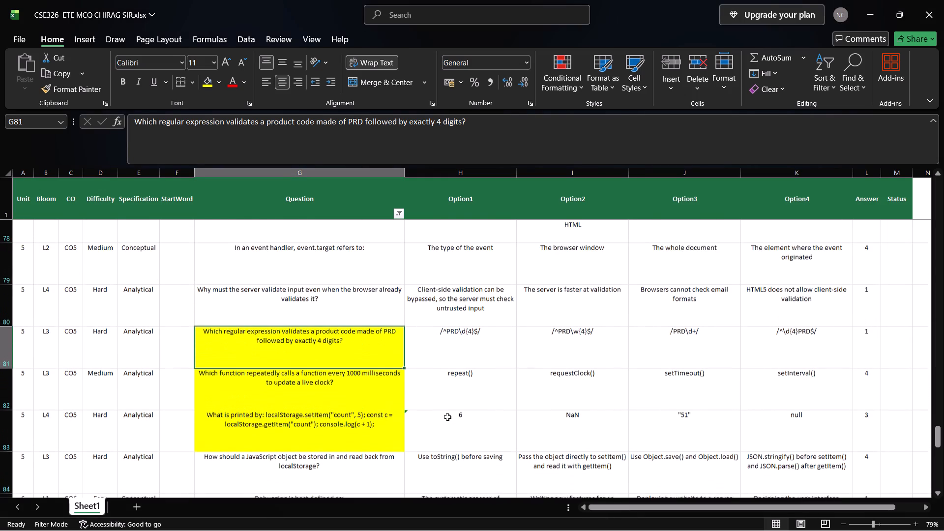
{"action": "left_click", "coordinate": [346, 321]}
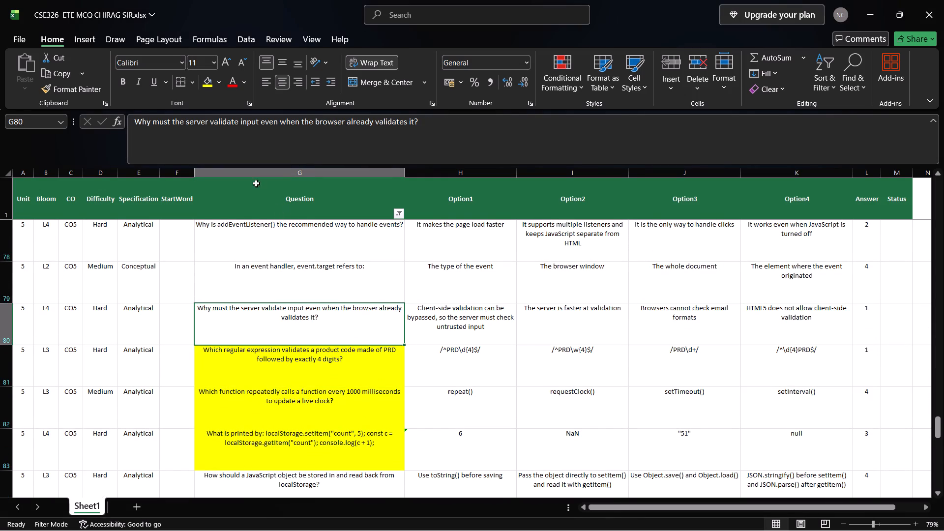
{"action": "left_click", "coordinate": [206, 85]}
Check the fifth Preview entry and fill the workbook's "In an event handler, event.target refers to" question cell yellow.
{"action": "key", "text": "alt+Tab"}
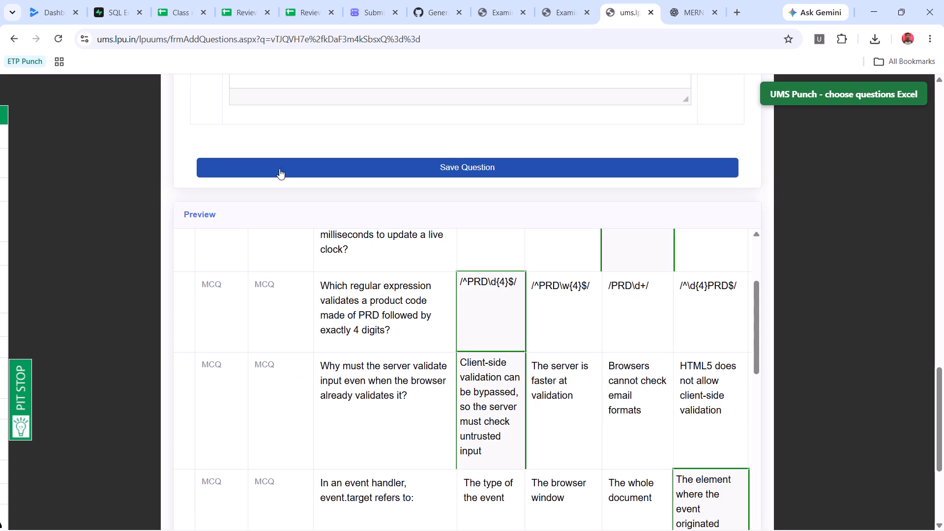
{"action": "scroll", "coordinate": [416, 414], "scroll_direction": "down", "scroll_amount": 1}
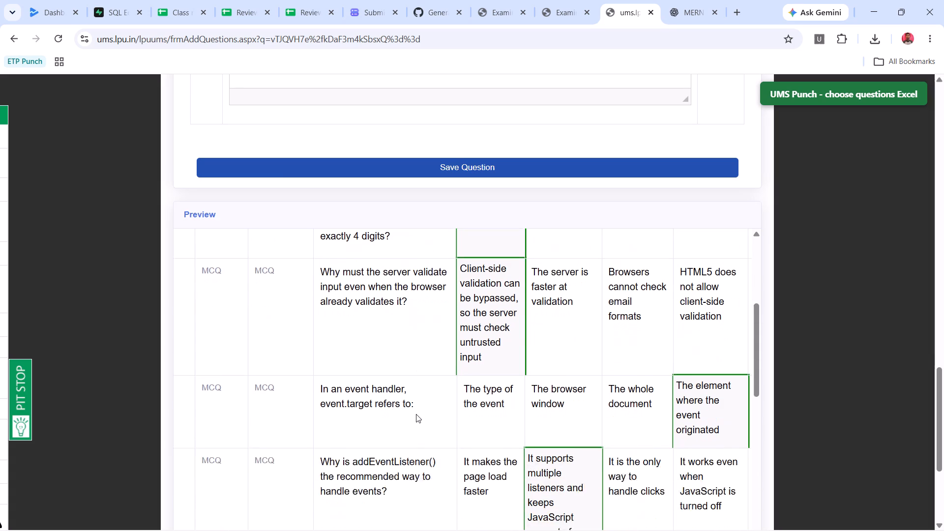
{"action": "scroll", "coordinate": [416, 414], "scroll_direction": "down", "scroll_amount": 2}
{"action": "key", "text": "alt+Tab"}
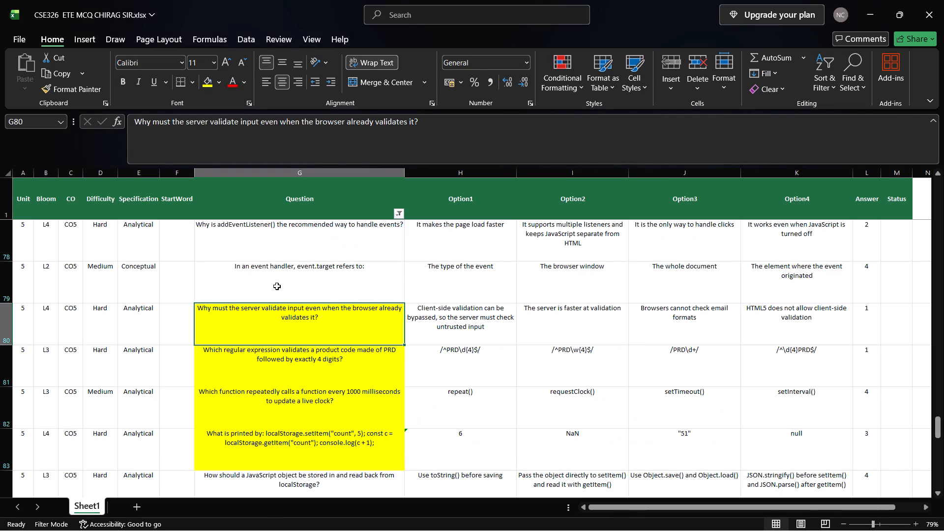
{"action": "left_click", "coordinate": [279, 280]}
{"action": "left_click", "coordinate": [204, 85]}
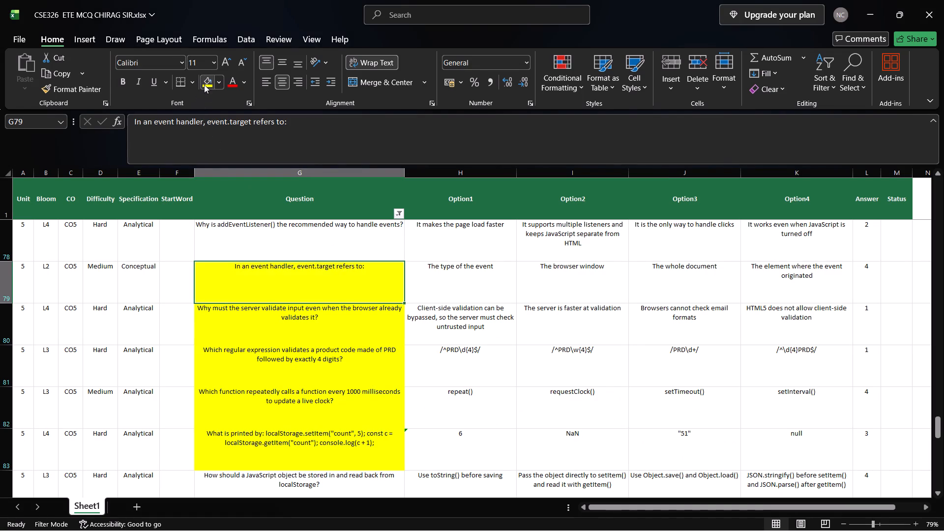
Check the sixth Preview entry and fill the workbook's "Why is addEventListener() the recommended way to handle events?" question cell yellow.
{"action": "key", "text": "alt+Tab"}
{"action": "scroll", "coordinate": [375, 395], "scroll_direction": "down", "scroll_amount": 1}
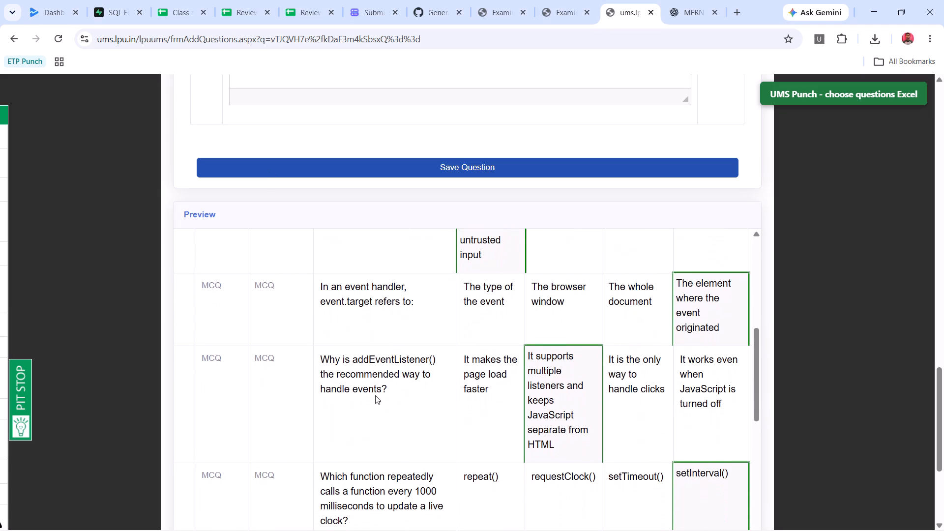
{"action": "scroll", "coordinate": [375, 395], "scroll_direction": "down", "scroll_amount": 1}
{"action": "key", "text": "alt+Tab"}
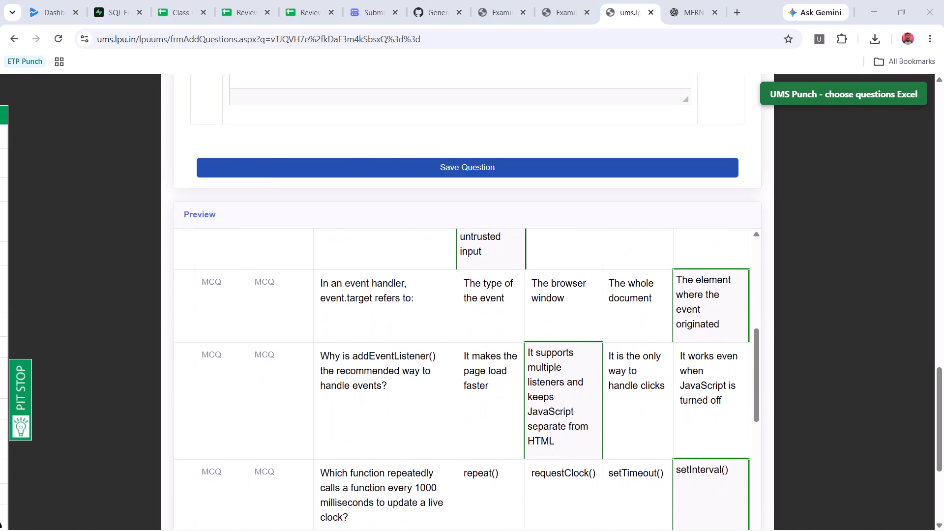
{"action": "scroll", "coordinate": [300, 278], "scroll_direction": "up", "scroll_amount": 1}
{"action": "left_click", "coordinate": [300, 278]}
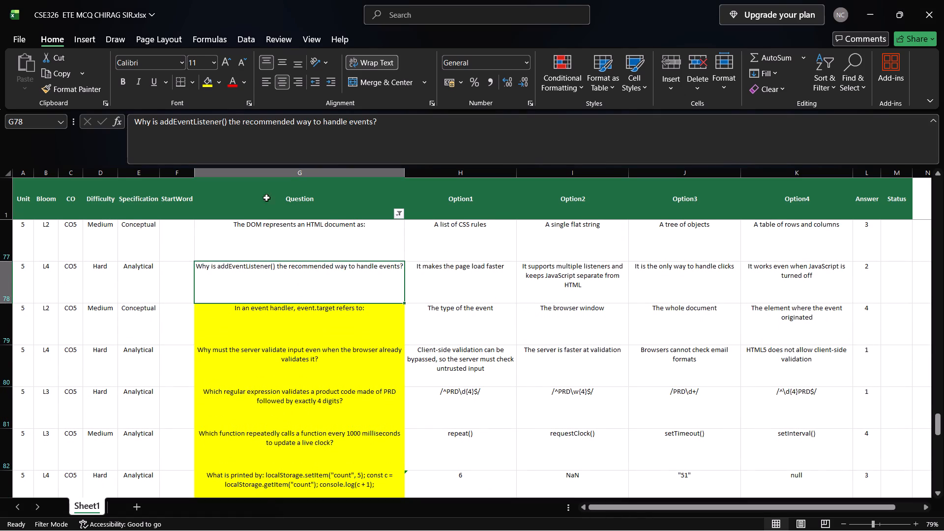
{"action": "left_click", "coordinate": [209, 81]}
Compare the Preview entries below the addEventListener() question with the earlier ones, checking for repeated questions and their options.
{"action": "key", "text": "alt+Tab"}
{"action": "scroll", "coordinate": [442, 445], "scroll_direction": "down", "scroll_amount": 1}
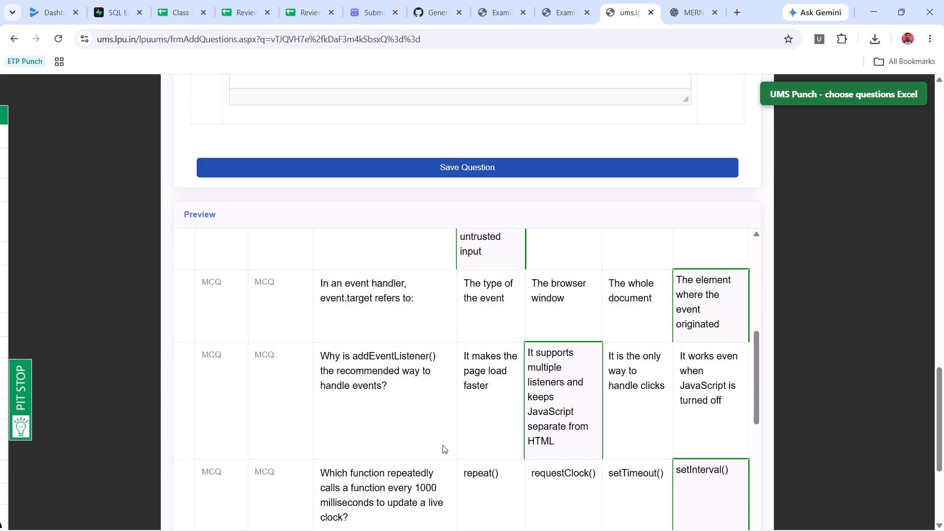
{"action": "scroll", "coordinate": [442, 445], "scroll_direction": "down", "scroll_amount": 2}
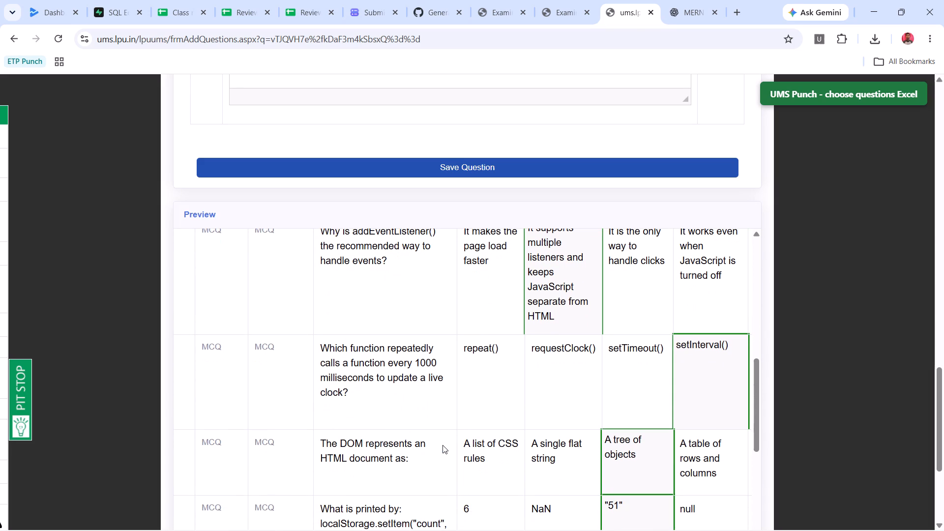
{"action": "scroll", "coordinate": [458, 422], "scroll_direction": "up", "scroll_amount": 4}
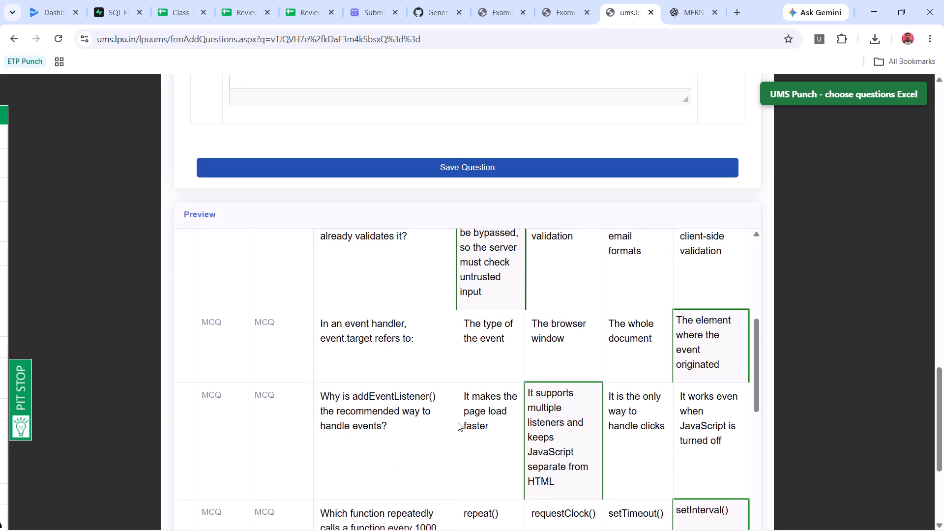
{"action": "scroll", "coordinate": [458, 422], "scroll_direction": "up", "scroll_amount": 3}
{"action": "scroll", "coordinate": [458, 422], "scroll_direction": "right", "scroll_amount": 1}
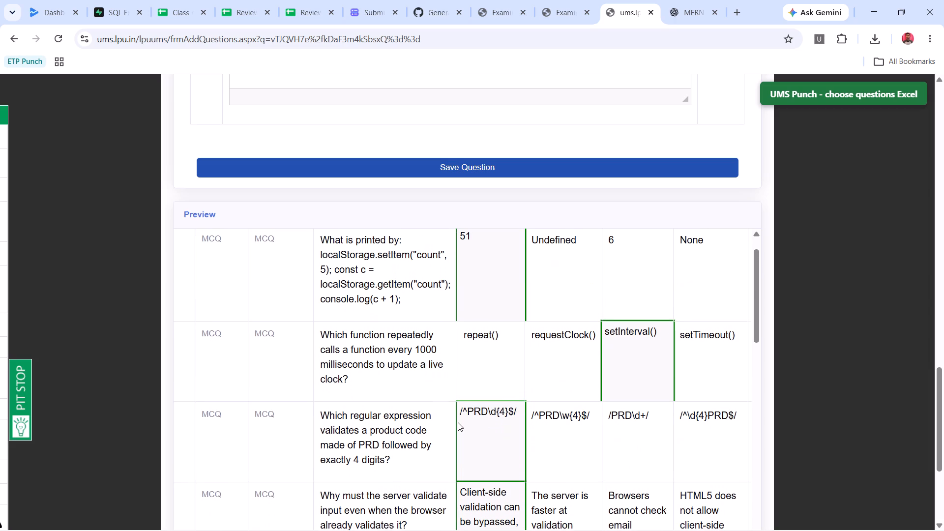
{"action": "scroll", "coordinate": [458, 422], "scroll_direction": "right", "scroll_amount": 2}
{"action": "scroll", "coordinate": [458, 422], "scroll_direction": "down", "scroll_amount": 1}
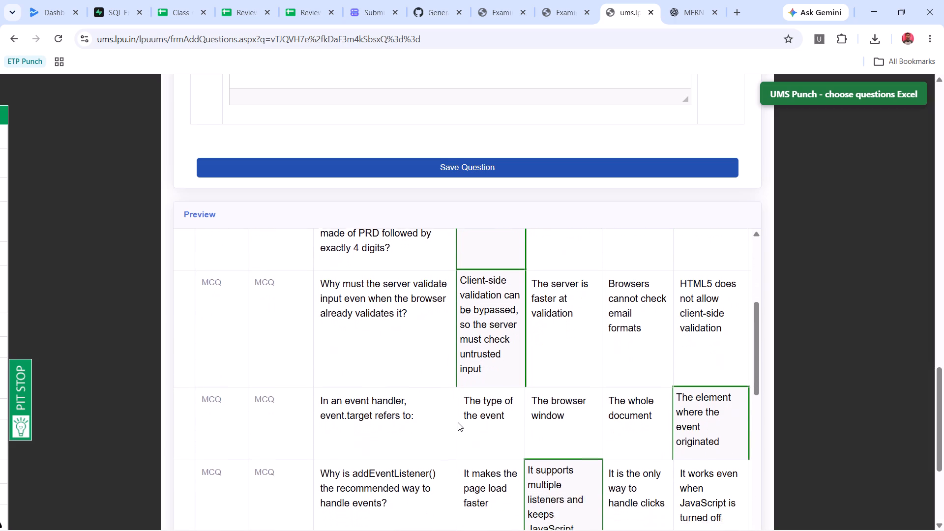
{"action": "scroll", "coordinate": [458, 422], "scroll_direction": "down", "scroll_amount": 3}
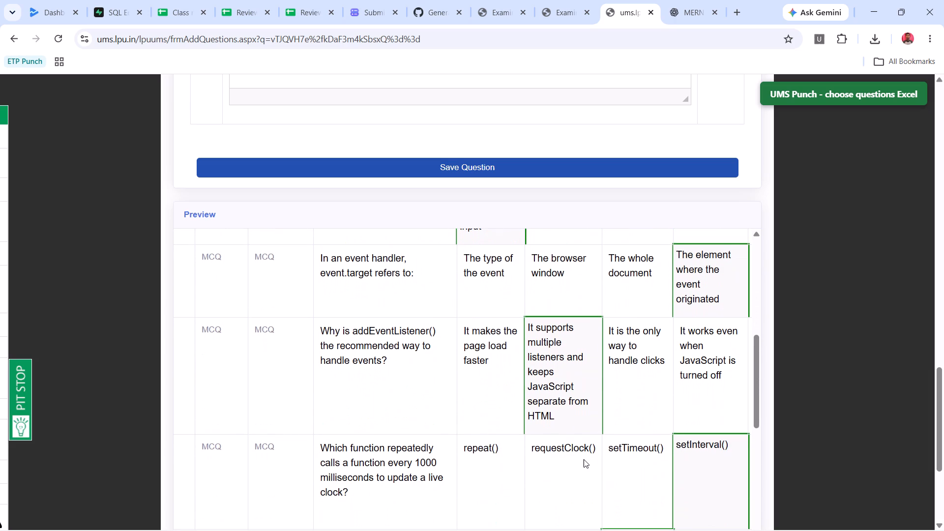
{"action": "scroll", "coordinate": [584, 459], "scroll_direction": "up", "scroll_amount": 4}
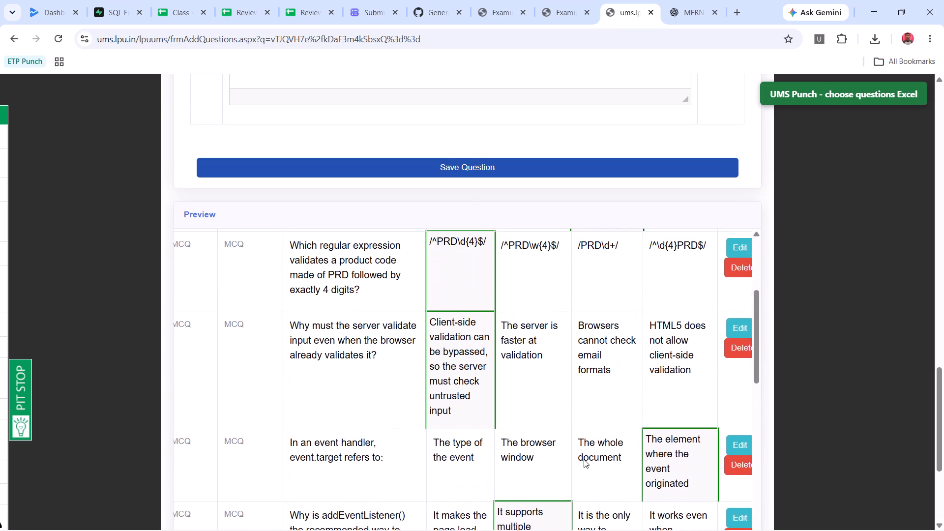
{"action": "scroll", "coordinate": [584, 459], "scroll_direction": "up", "scroll_amount": 1}
{"action": "scroll", "coordinate": [584, 459], "scroll_direction": "down", "scroll_amount": 2}
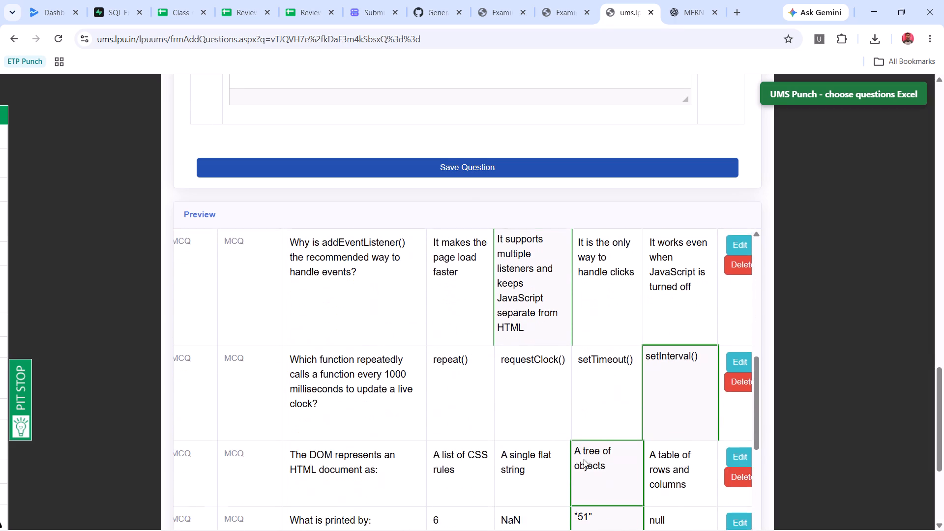
{"action": "scroll", "coordinate": [584, 459], "scroll_direction": "down", "scroll_amount": 1}
{"action": "scroll", "coordinate": [584, 459], "scroll_direction": "up", "scroll_amount": 5}
{"action": "scroll", "coordinate": [584, 459], "scroll_direction": "down", "scroll_amount": 2}
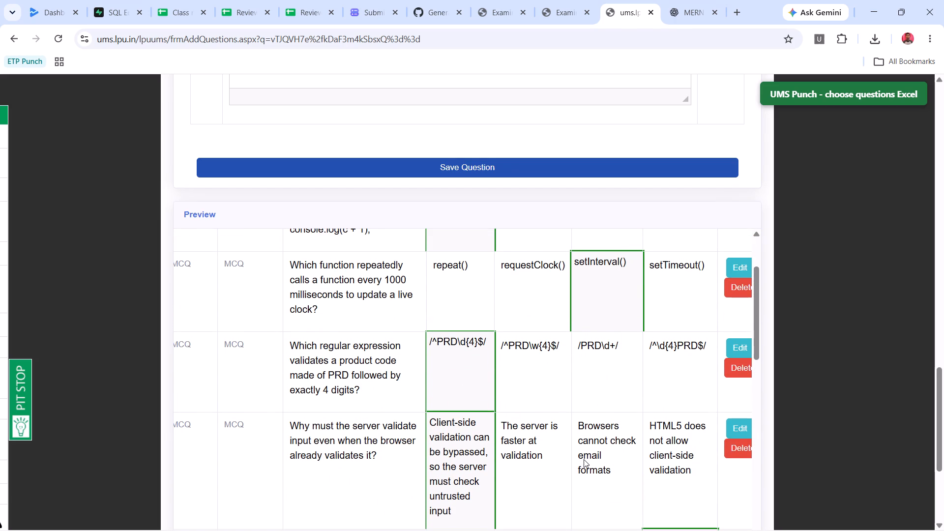
Delete the "Which function repeatedly calls a function every 1000 milliseconds" entry directly below the addEventListener() question in the Preview table.
{"action": "scroll", "coordinate": [584, 459], "scroll_direction": "down", "scroll_amount": 2}
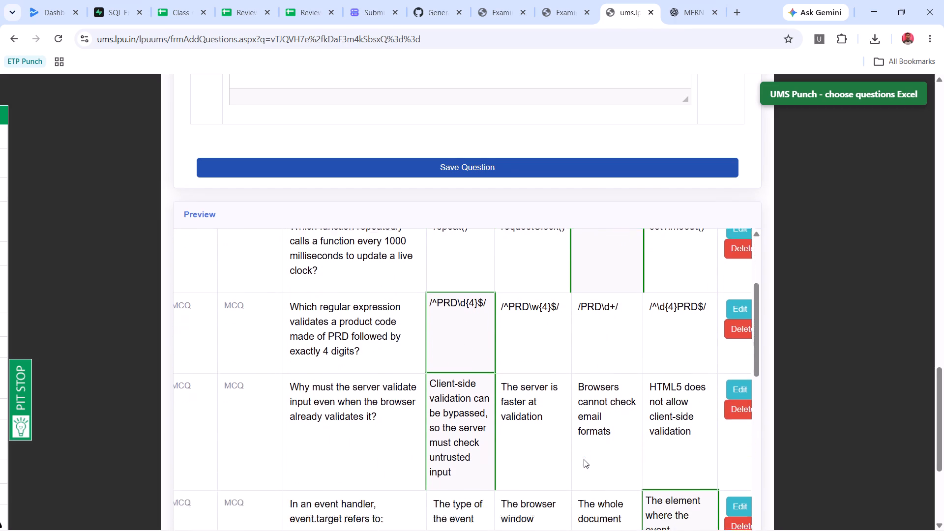
{"action": "scroll", "coordinate": [584, 459], "scroll_direction": "down", "scroll_amount": 3}
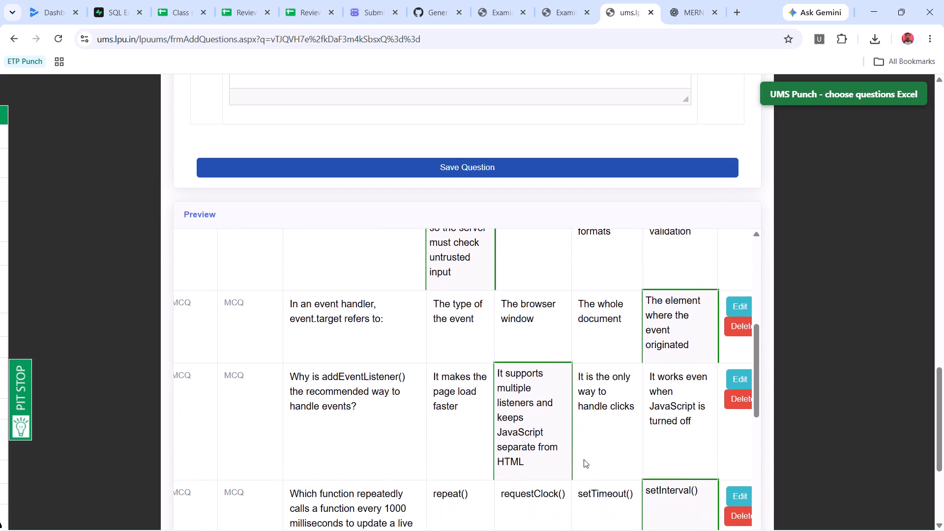
{"action": "scroll", "coordinate": [584, 459], "scroll_direction": "down", "scroll_amount": 2}
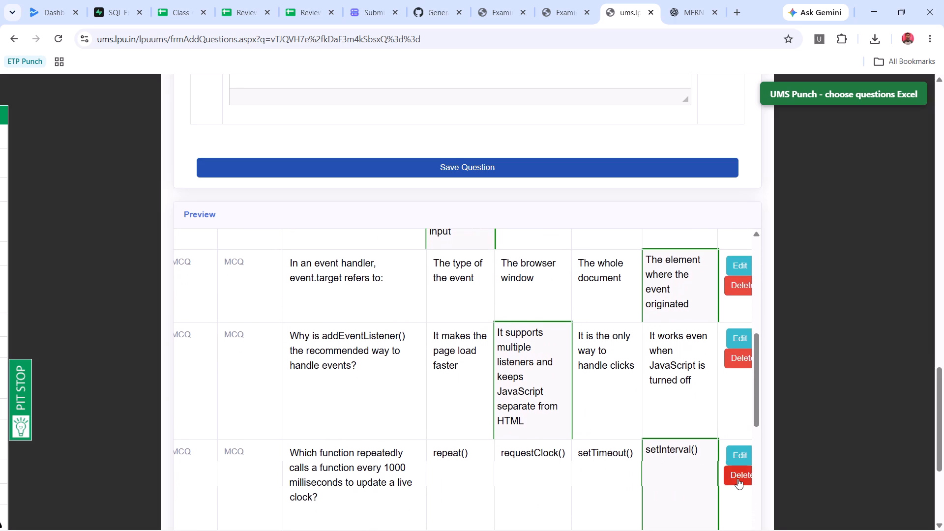
{"action": "left_click", "coordinate": [738, 477]}
{"action": "left_click", "coordinate": [521, 121]}
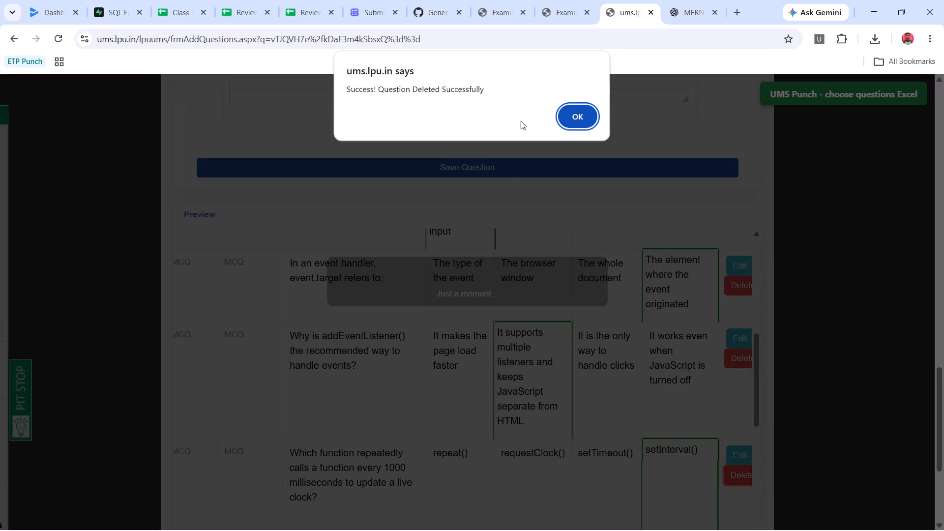
{"action": "key", "text": "space"}
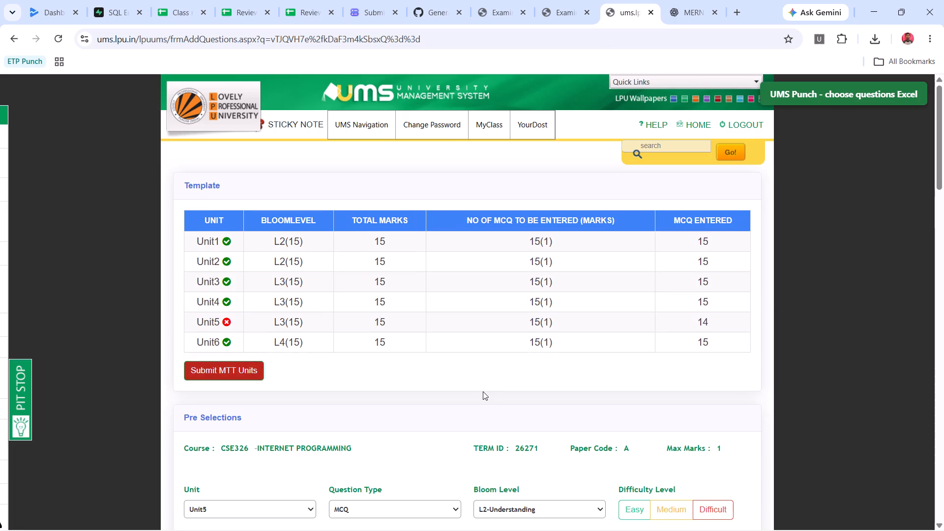
Compare the Unit 5 Preview entries and their options from the first row downward, checking for repeated questions.
{"action": "scroll", "coordinate": [483, 391], "scroll_direction": "down", "scroll_amount": 13}
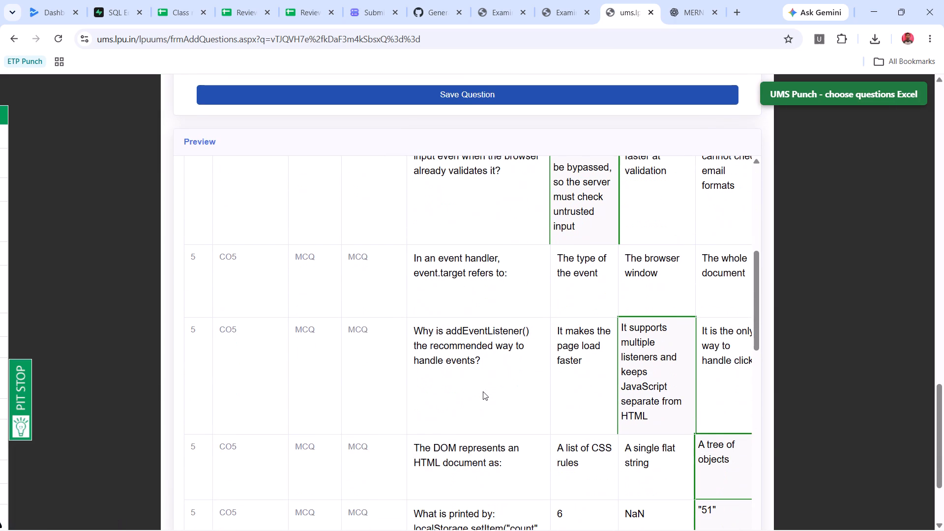
{"action": "scroll", "coordinate": [485, 401], "scroll_direction": "down", "scroll_amount": 2}
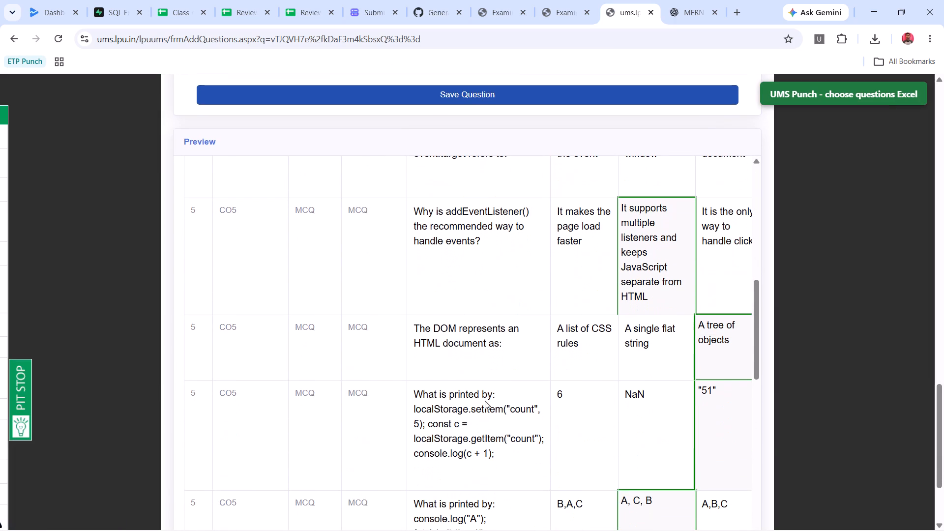
{"action": "scroll", "coordinate": [504, 390], "scroll_direction": "down", "scroll_amount": 1}
{"action": "scroll", "coordinate": [504, 390], "scroll_direction": "left", "scroll_amount": 1}
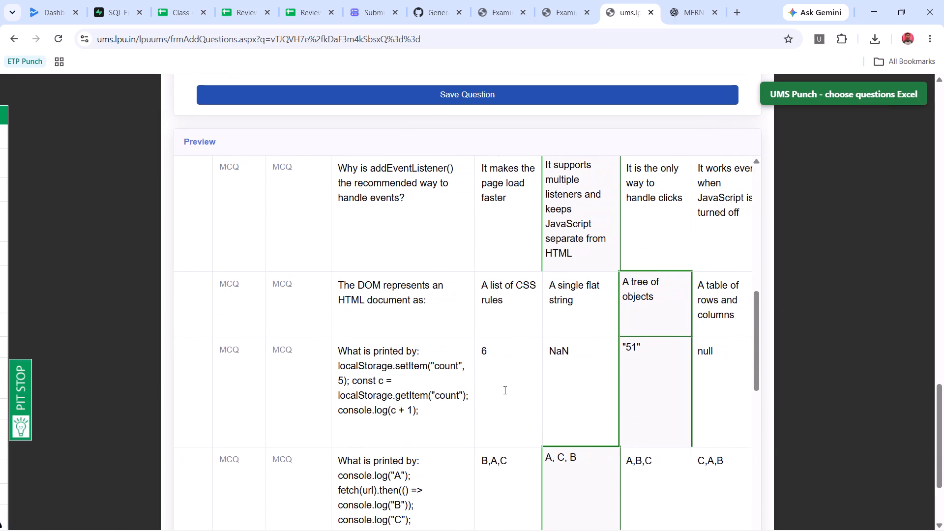
{"action": "scroll", "coordinate": [504, 390], "scroll_direction": "left", "scroll_amount": 2}
{"action": "scroll", "coordinate": [504, 390], "scroll_direction": "up", "scroll_amount": 2}
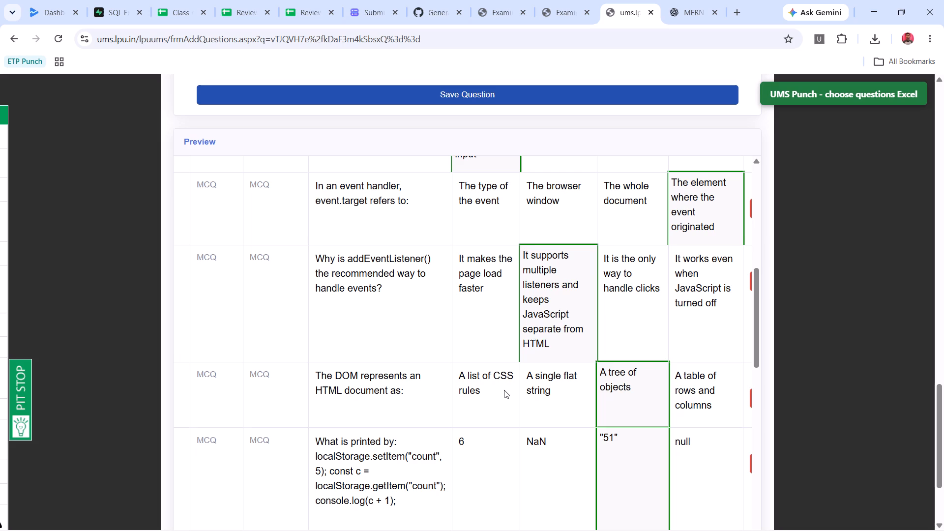
{"action": "scroll", "coordinate": [504, 390], "scroll_direction": "up", "scroll_amount": 5}
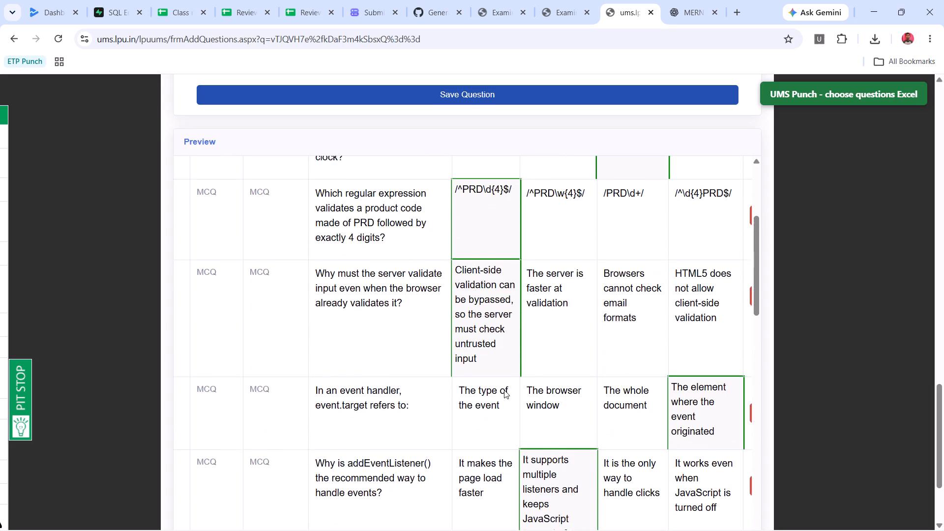
{"action": "scroll", "coordinate": [504, 390], "scroll_direction": "up", "scroll_amount": 2}
{"action": "scroll", "coordinate": [504, 390], "scroll_direction": "down", "scroll_amount": 1}
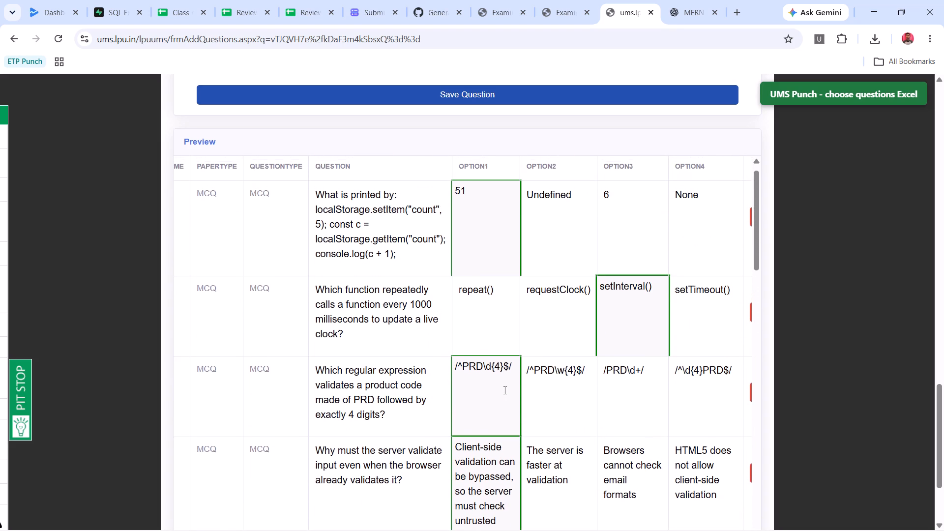
{"action": "scroll", "coordinate": [504, 390], "scroll_direction": "down", "scroll_amount": 3}
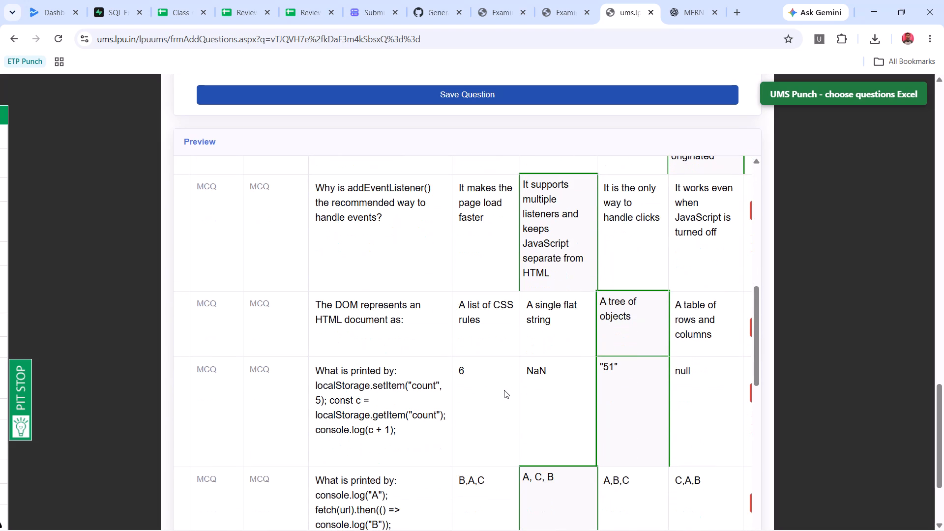
{"action": "scroll", "coordinate": [504, 390], "scroll_direction": "left", "scroll_amount": 2}
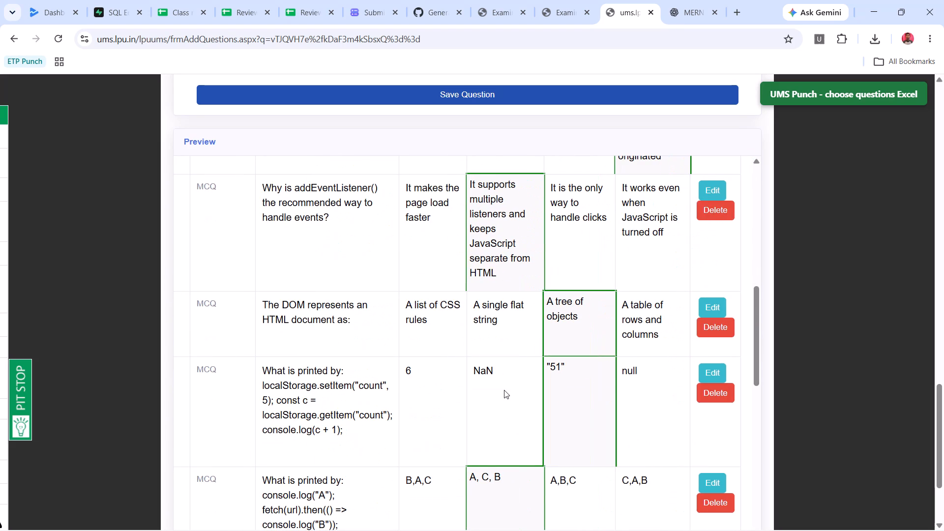
{"action": "scroll", "coordinate": [504, 390], "scroll_direction": "up", "scroll_amount": 4}
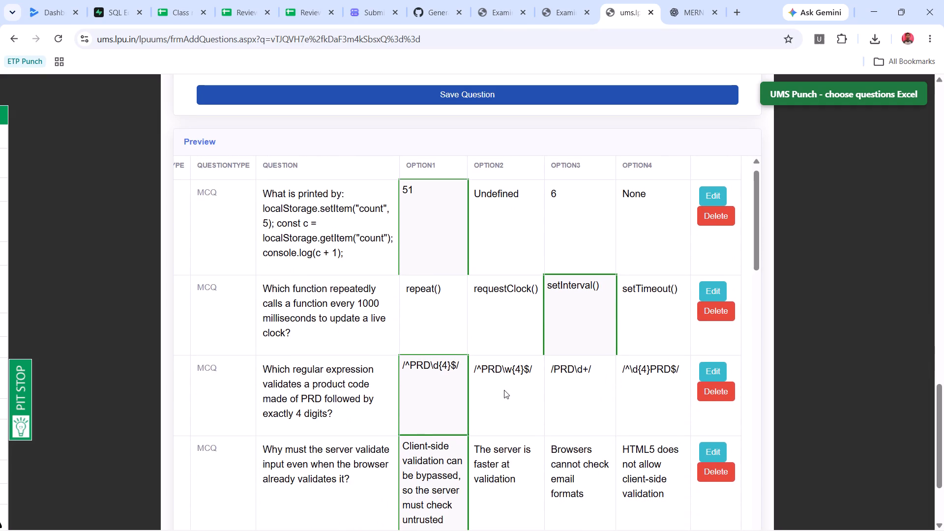
{"action": "scroll", "coordinate": [504, 390], "scroll_direction": "up", "scroll_amount": 2}
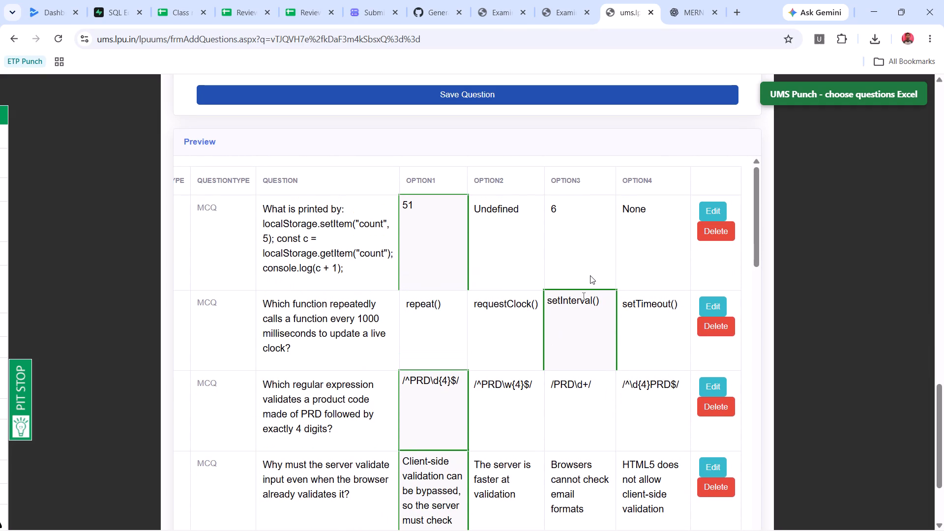
{"action": "scroll", "coordinate": [591, 201], "scroll_direction": "down", "scroll_amount": 1}
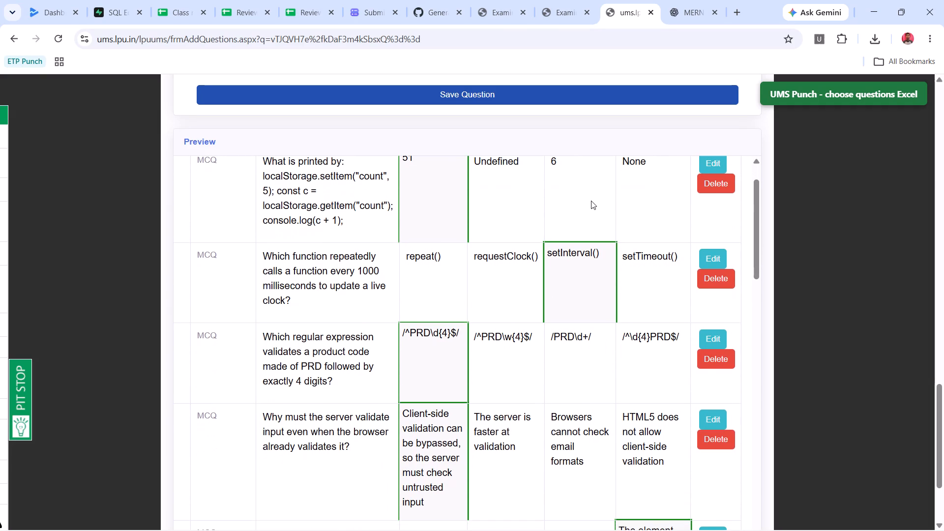
{"action": "scroll", "coordinate": [591, 201], "scroll_direction": "up", "scroll_amount": 1}
{"action": "scroll", "coordinate": [591, 201], "scroll_direction": "down", "scroll_amount": 5}
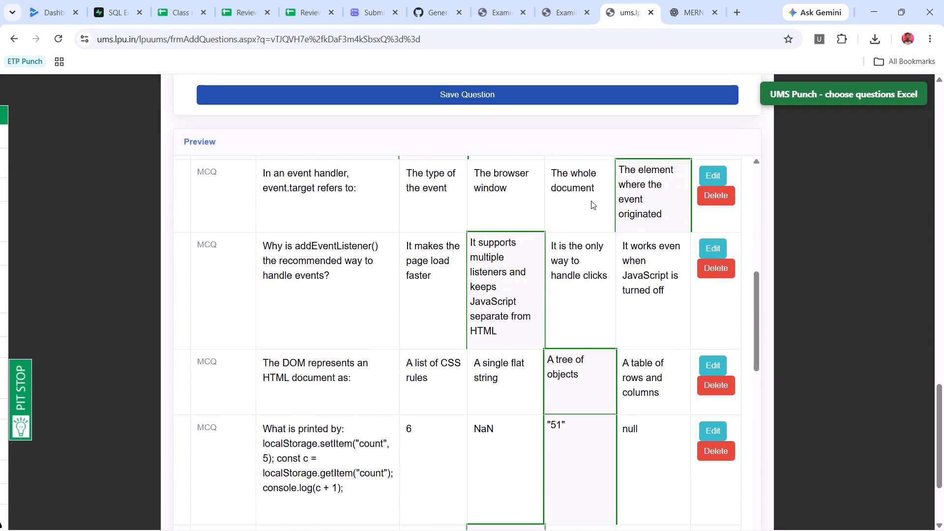
Check the localStorage "count" question's options in the workbook and delete its Preview entry with options 51, Undefined, 6 and None.
{"action": "key", "text": "alt+Tab"}
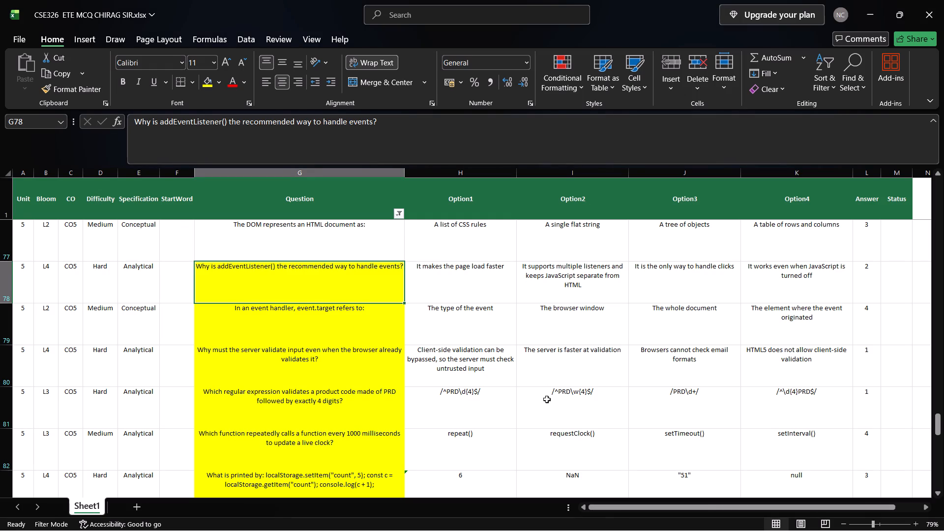
{"action": "scroll", "coordinate": [549, 351], "scroll_direction": "down", "scroll_amount": 1}
{"action": "key", "text": "alt+Tab"}
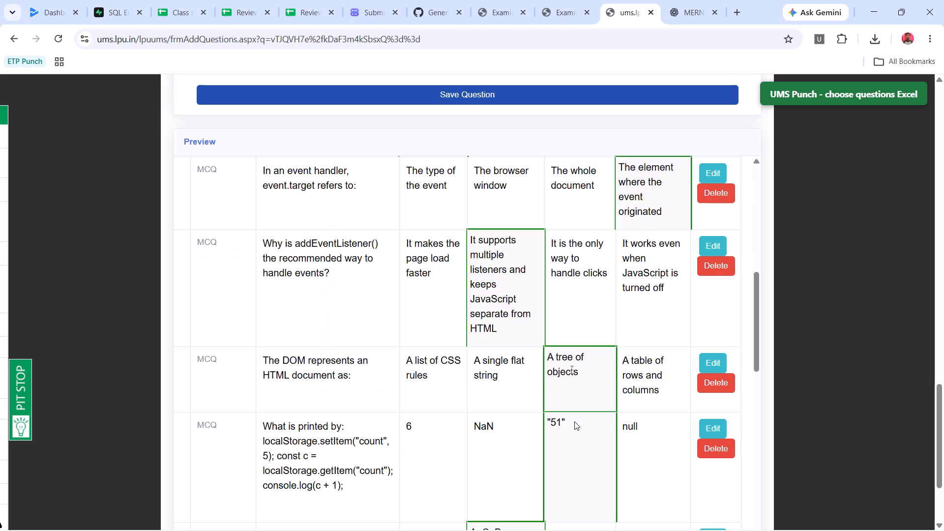
{"action": "scroll", "coordinate": [586, 360], "scroll_direction": "up", "scroll_amount": 7}
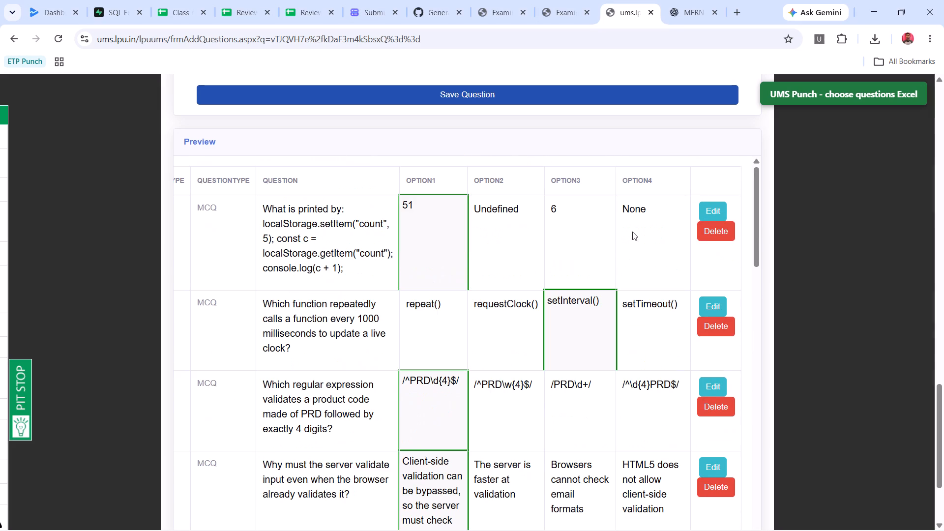
{"action": "left_click", "coordinate": [713, 230]}
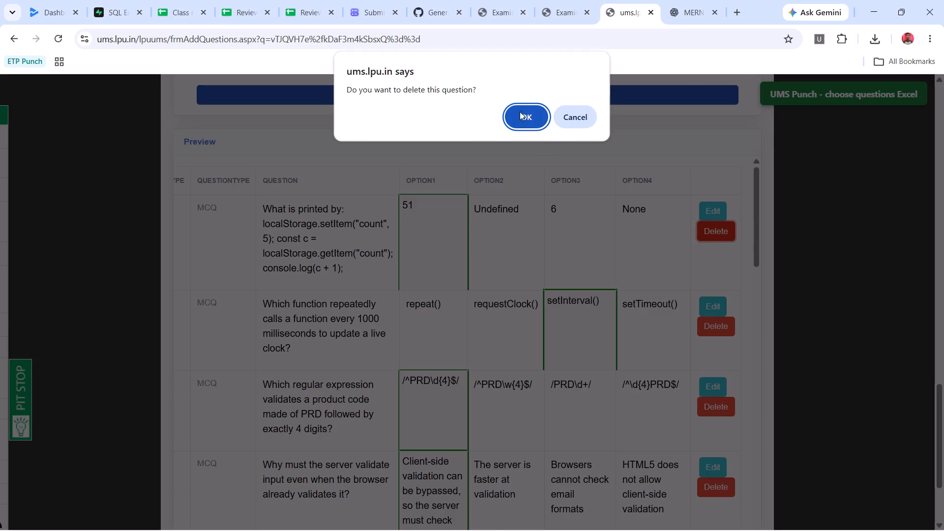
{"action": "left_click", "coordinate": [520, 114]}
{"action": "key", "text": "space"}
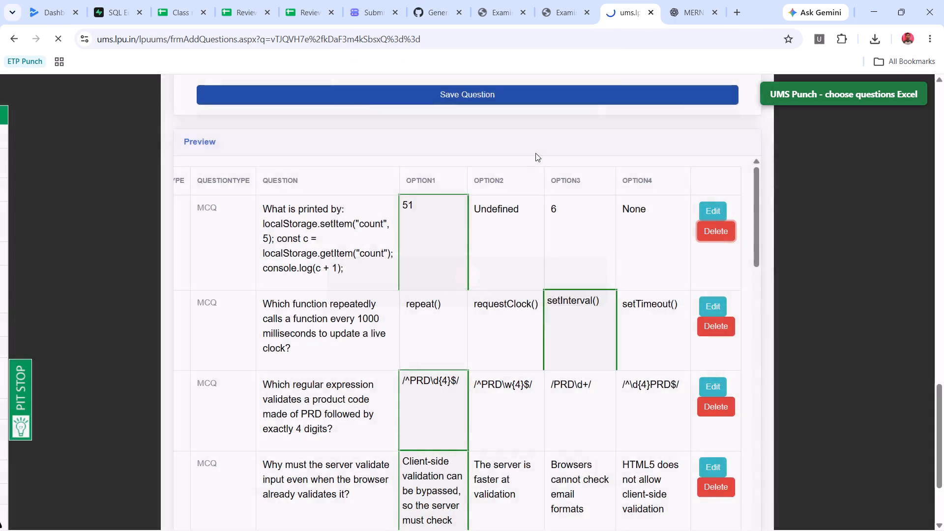
Check the Preview entry below the addEventListener() question and fill the workbook's "The DOM represents an HTML document as:" question cell yellow.
{"action": "scroll", "coordinate": [498, 289], "scroll_direction": "down", "scroll_amount": 3}
{"action": "scroll", "coordinate": [504, 398], "scroll_direction": "down", "scroll_amount": 5}
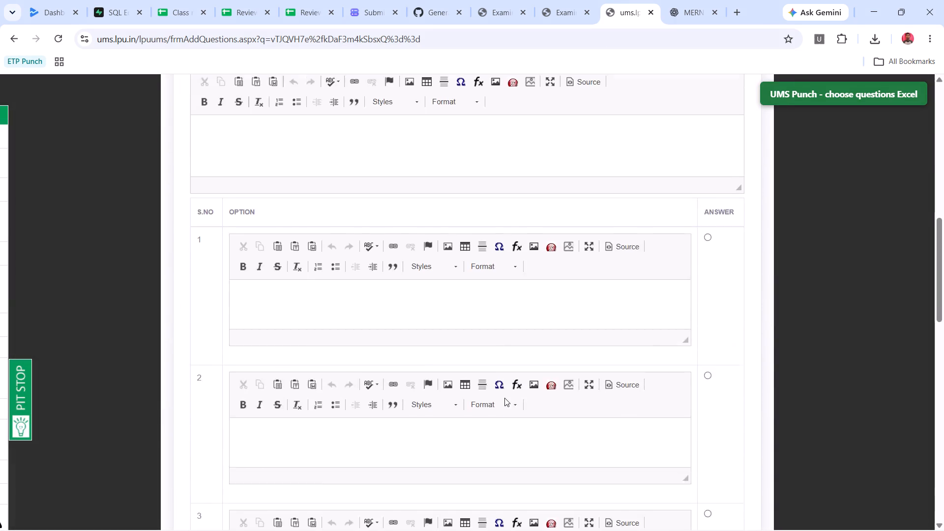
{"action": "scroll", "coordinate": [504, 398], "scroll_direction": "down", "scroll_amount": 5}
{"action": "left_click", "coordinate": [515, 302]}
{"action": "scroll", "coordinate": [515, 302], "scroll_direction": "left", "scroll_amount": 2}
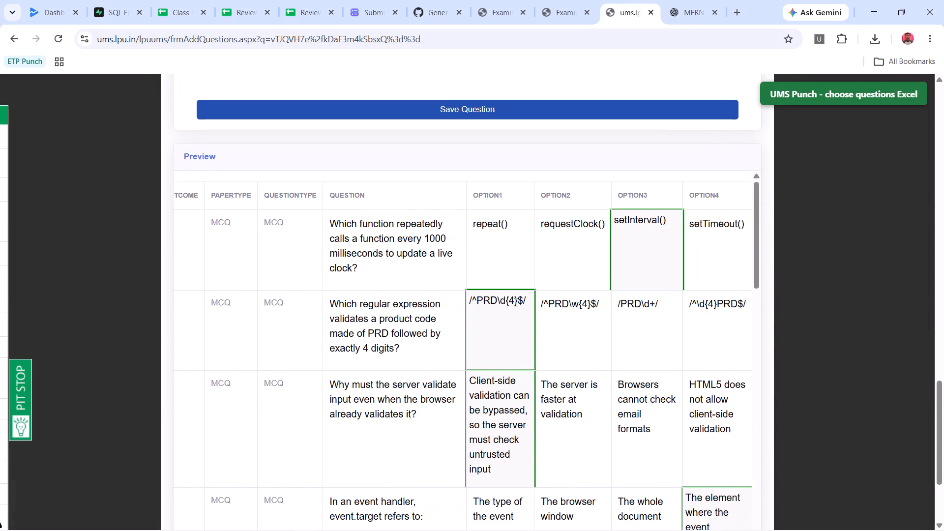
{"action": "scroll", "coordinate": [515, 302], "scroll_direction": "up", "scroll_amount": 1}
{"action": "scroll", "coordinate": [515, 302], "scroll_direction": "down", "scroll_amount": 3}
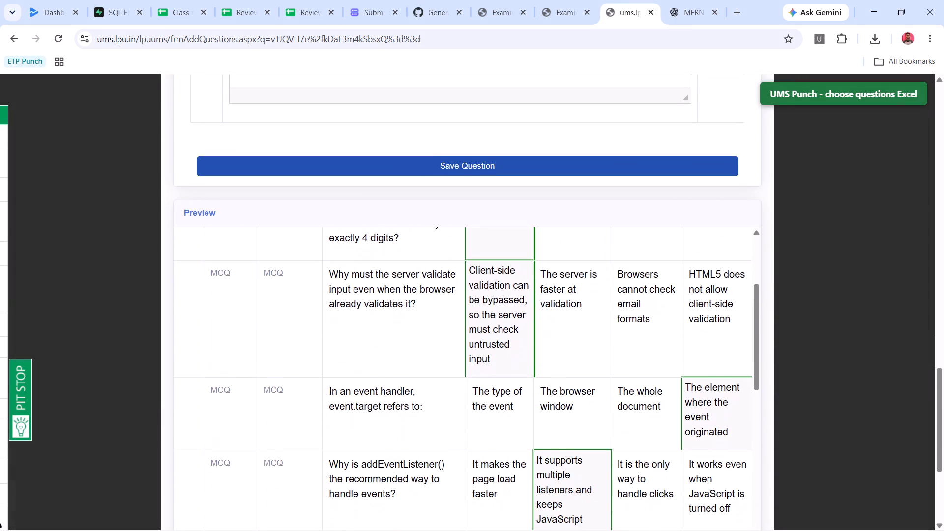
{"action": "scroll", "coordinate": [515, 302], "scroll_direction": "down", "scroll_amount": 2}
{"action": "scroll", "coordinate": [520, 379], "scroll_direction": "down", "scroll_amount": 1}
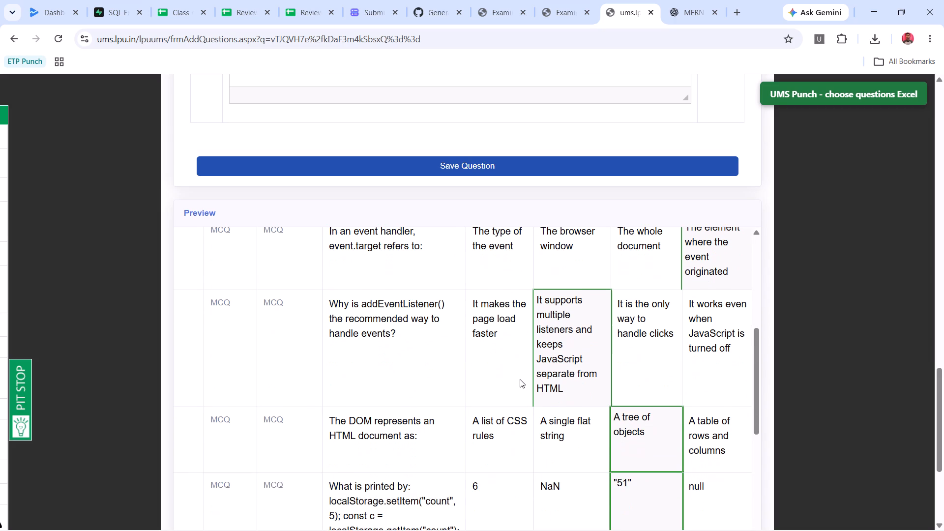
{"action": "scroll", "coordinate": [520, 379], "scroll_direction": "down", "scroll_amount": 1}
{"action": "key", "text": "alt+Tab"}
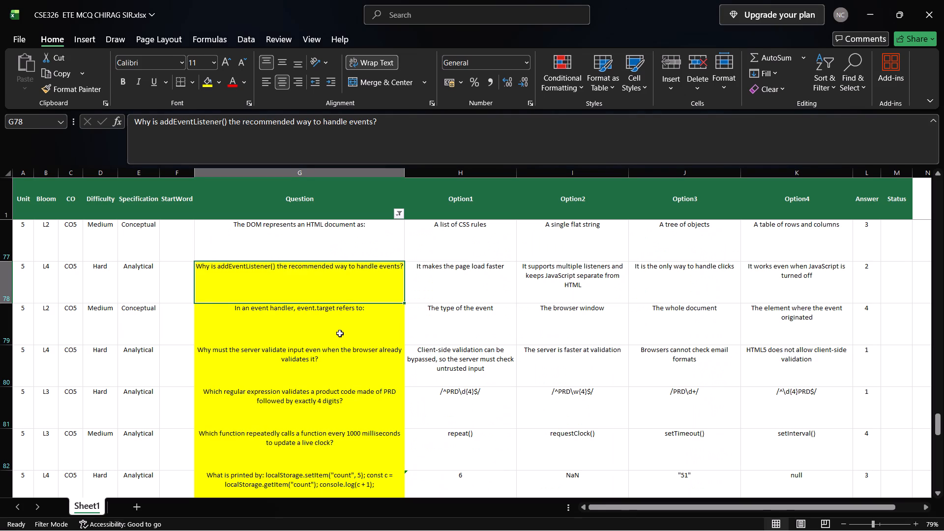
{"action": "left_click", "coordinate": [308, 240]}
{"action": "left_click", "coordinate": [210, 82]}
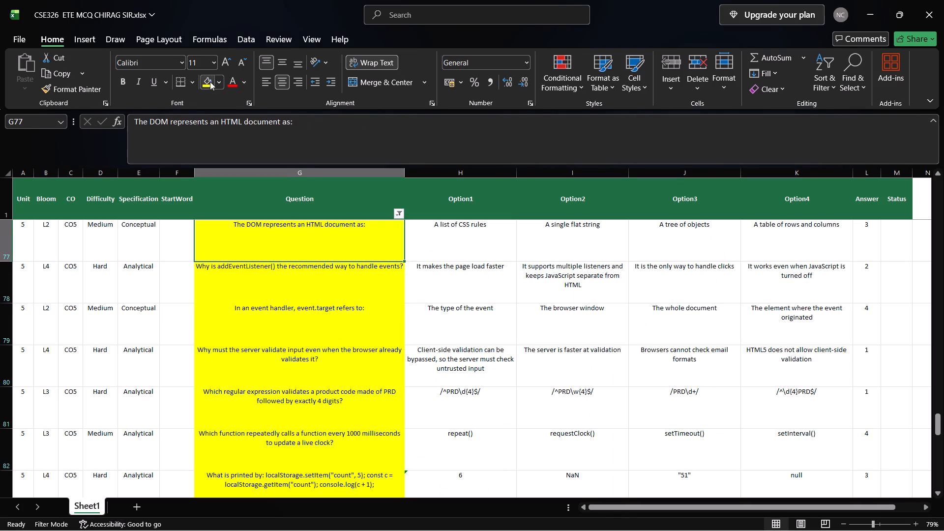
Check the Preview entries below the DOM question and fill the workbook's console.log("A"); fetch(url) question cell yellow.
{"action": "key", "text": "alt+Tab"}
{"action": "scroll", "coordinate": [498, 395], "scroll_direction": "down", "scroll_amount": 1}
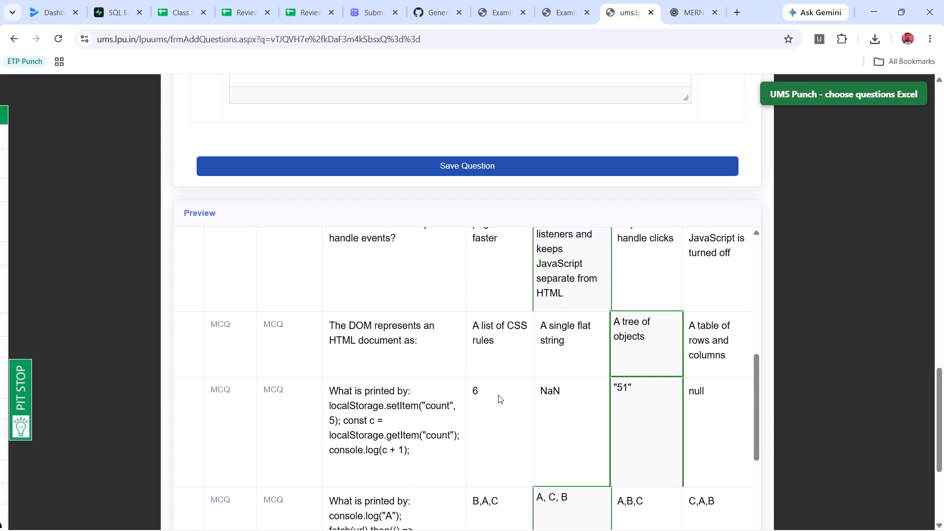
{"action": "scroll", "coordinate": [498, 395], "scroll_direction": "down", "scroll_amount": 1}
{"action": "scroll", "coordinate": [456, 403], "scroll_direction": "up", "scroll_amount": 3}
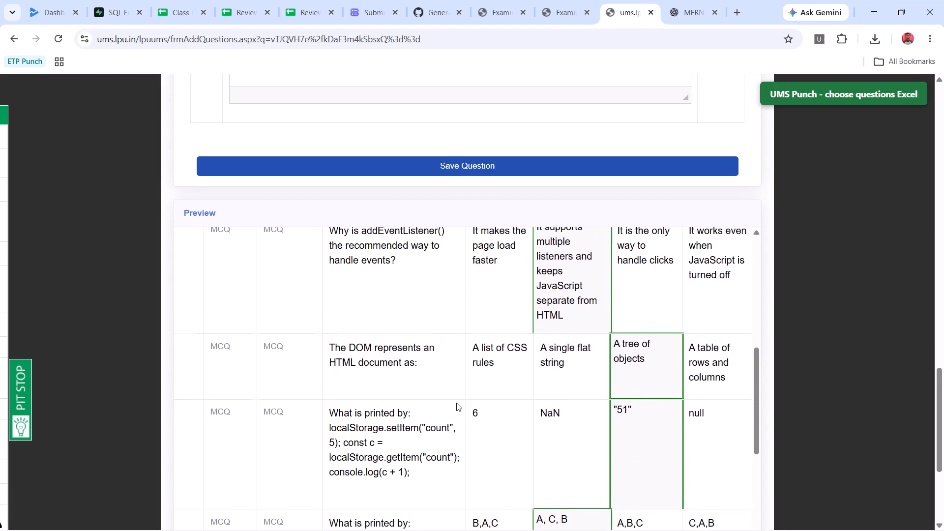
{"action": "scroll", "coordinate": [456, 403], "scroll_direction": "up", "scroll_amount": 1}
{"action": "scroll", "coordinate": [454, 376], "scroll_direction": "down", "scroll_amount": 5}
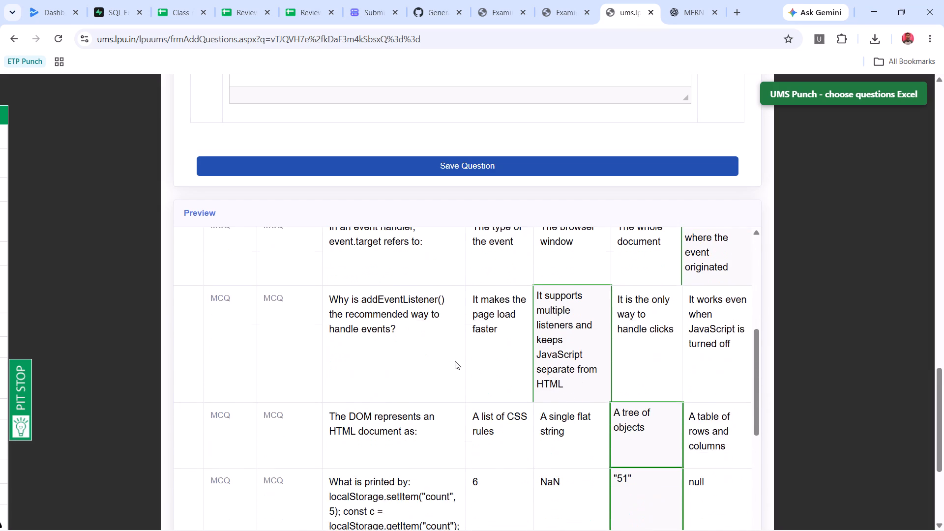
{"action": "scroll", "coordinate": [455, 361], "scroll_direction": "down", "scroll_amount": 4}
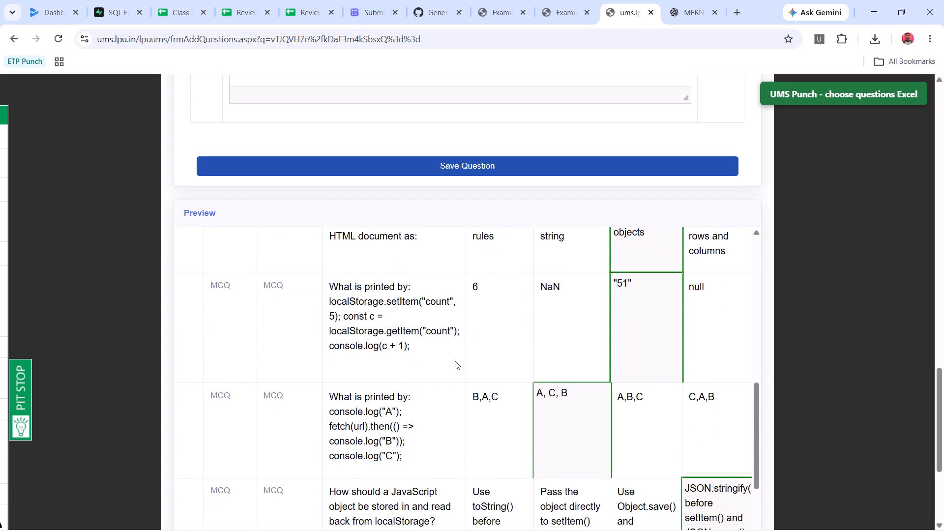
{"action": "key", "text": "alt+Tab"}
{"action": "scroll", "coordinate": [391, 304], "scroll_direction": "up", "scroll_amount": 1}
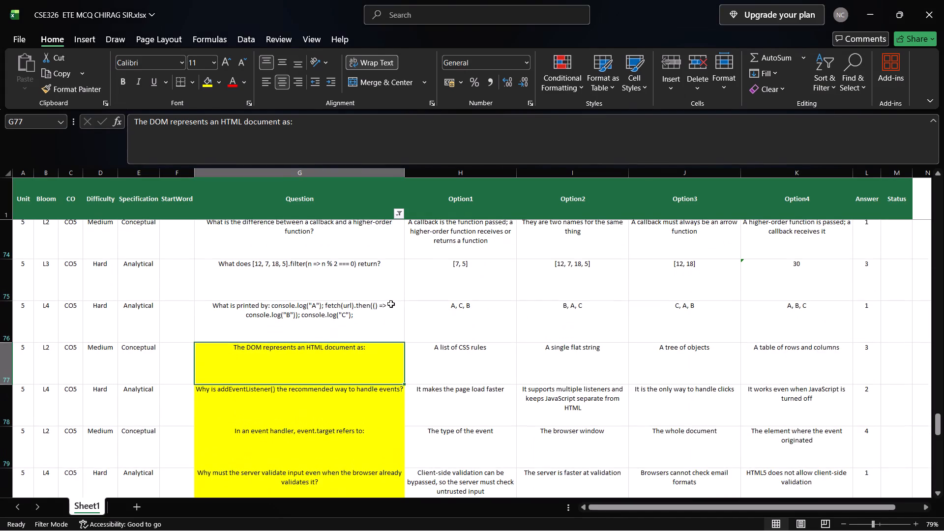
{"action": "scroll", "coordinate": [391, 304], "scroll_direction": "up", "scroll_amount": 1}
{"action": "left_click", "coordinate": [351, 318]}
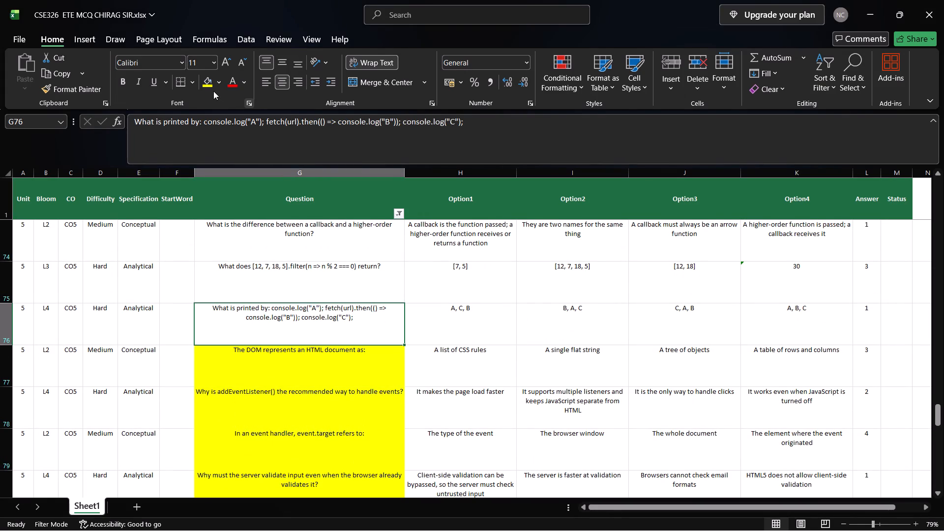
{"action": "left_click", "coordinate": [208, 83]}
Check the Preview entry below the fetch(url) question and fill the workbook's "How should a JavaScript object be stored in and read back from localStorage?" cell yellow.
{"action": "key", "text": "alt+Tab"}
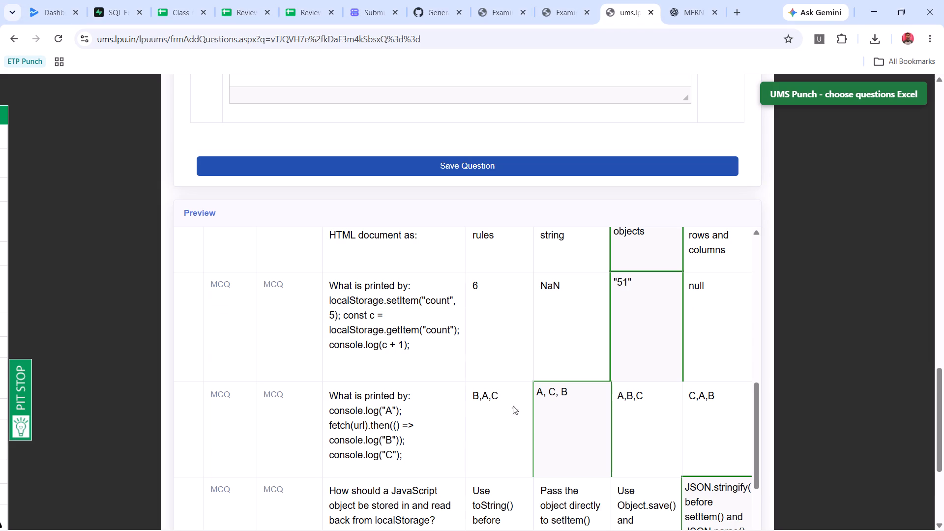
{"action": "scroll", "coordinate": [508, 426], "scroll_direction": "down", "scroll_amount": 2}
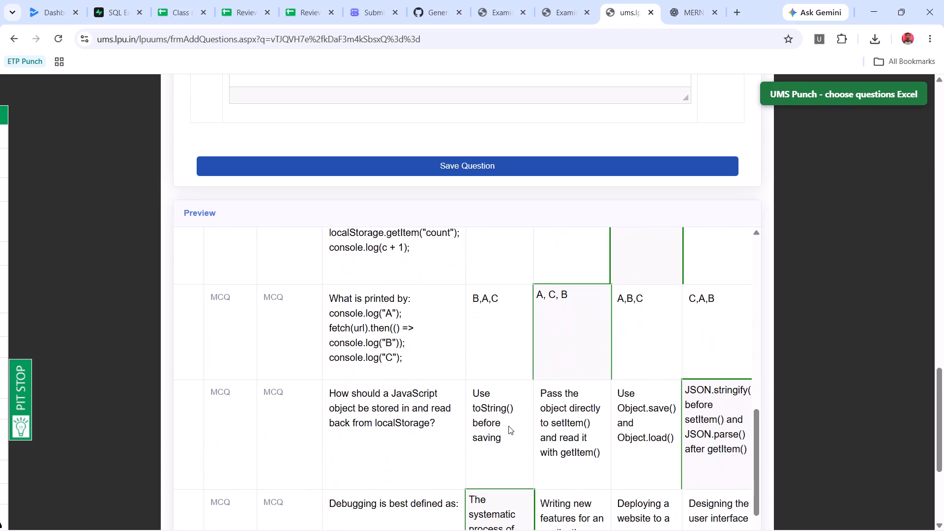
{"action": "key", "text": "alt+Tab"}
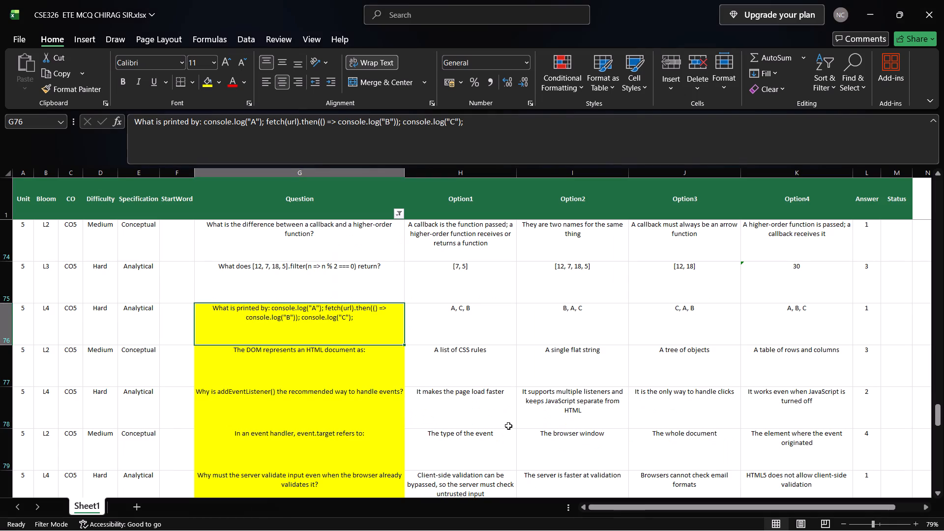
{"action": "left_click", "coordinate": [360, 287]}
{"action": "key", "text": "alt+Tab"}
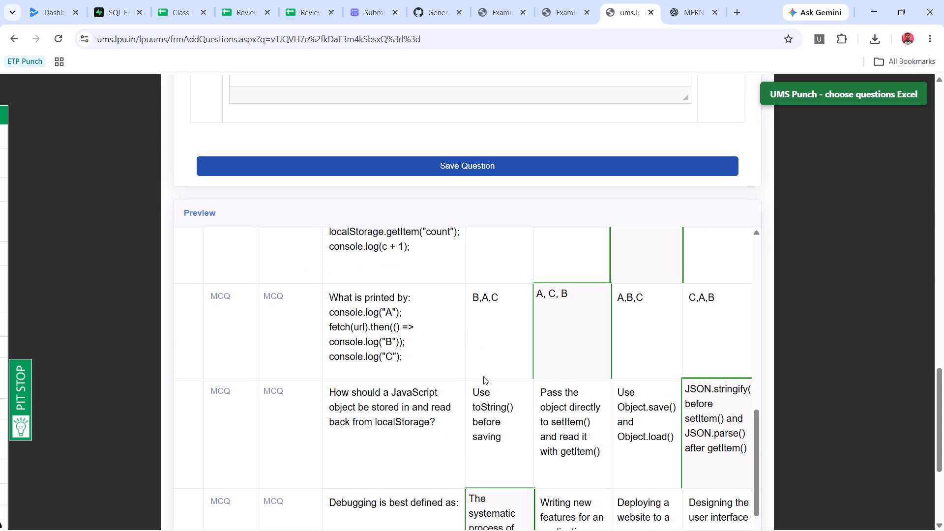
{"action": "scroll", "coordinate": [484, 375], "scroll_direction": "down", "scroll_amount": 1}
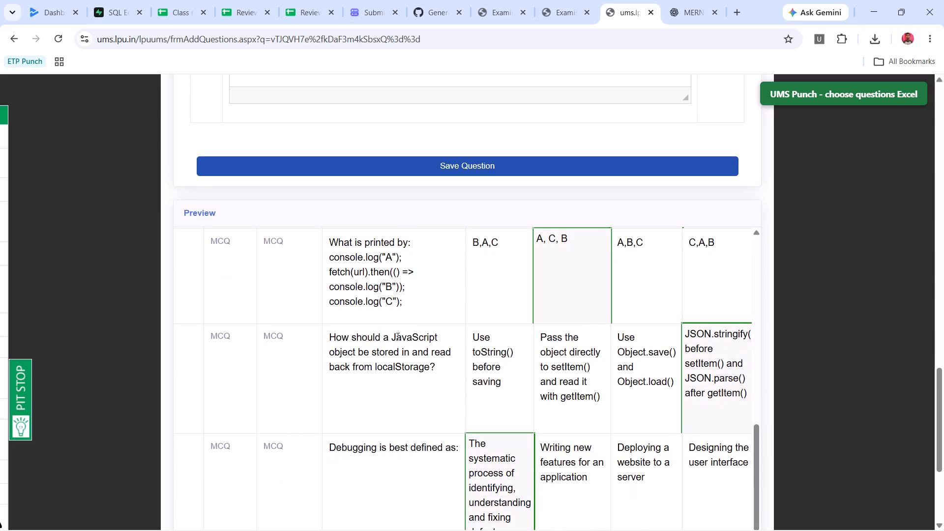
{"action": "key", "text": "alt+Tab"}
{"action": "scroll", "coordinate": [302, 295], "scroll_direction": "up", "scroll_amount": 1}
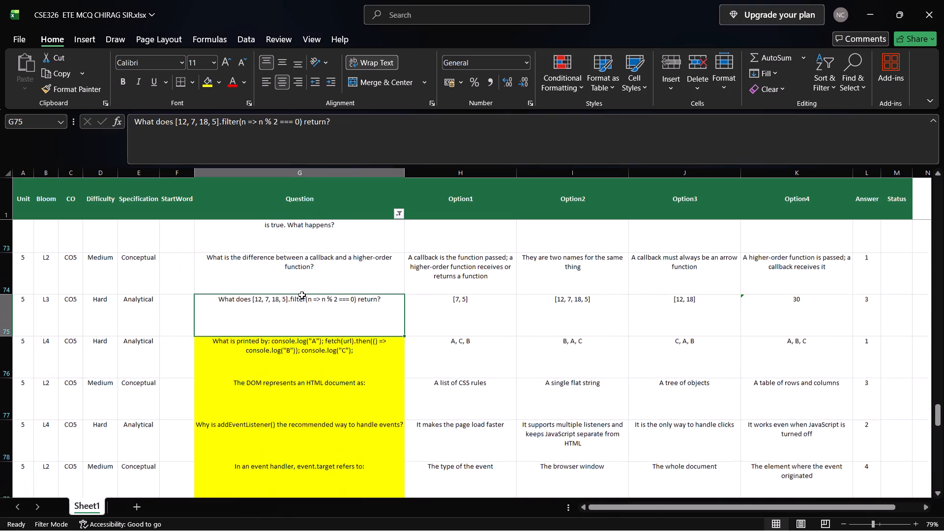
{"action": "scroll", "coordinate": [302, 295], "scroll_direction": "up", "scroll_amount": 2}
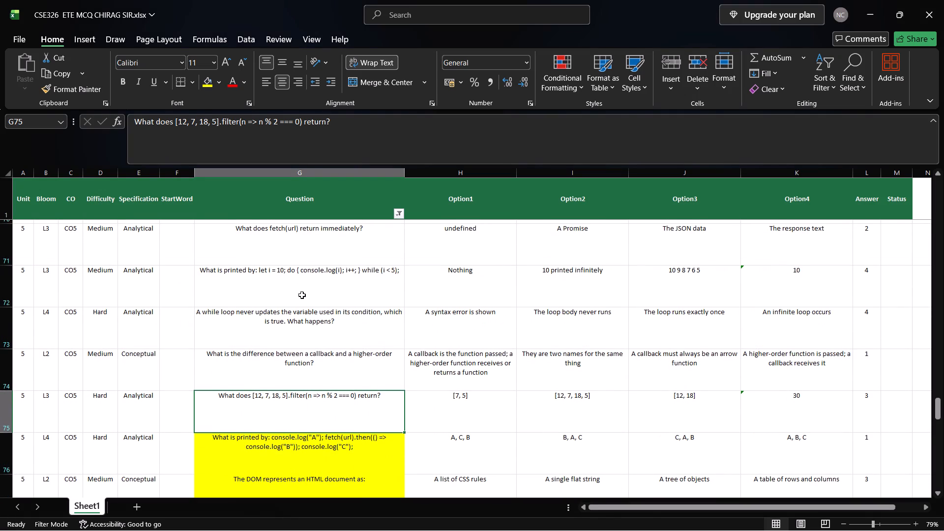
{"action": "scroll", "coordinate": [302, 295], "scroll_direction": "up", "scroll_amount": 1}
{"action": "scroll", "coordinate": [302, 295], "scroll_direction": "right", "scroll_amount": 1}
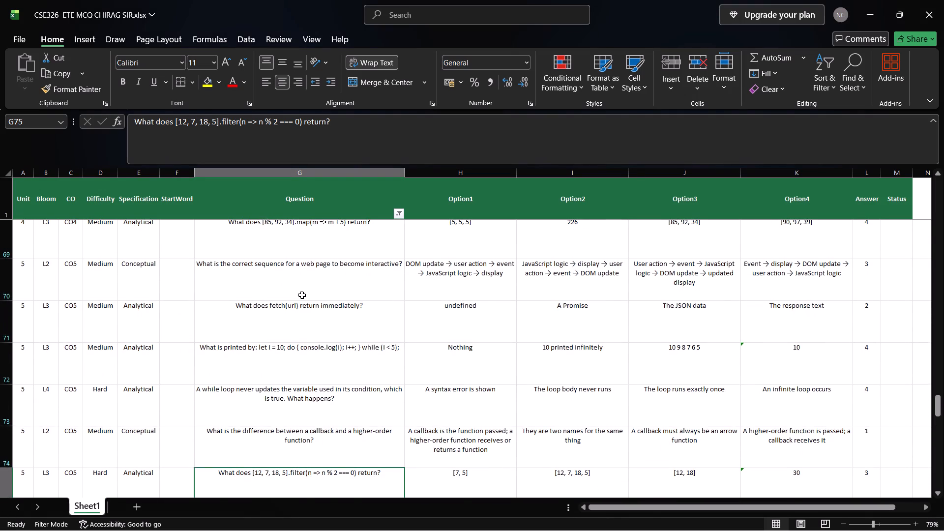
{"action": "scroll", "coordinate": [302, 295], "scroll_direction": "right", "scroll_amount": 2}
{"action": "scroll", "coordinate": [302, 295], "scroll_direction": "down", "scroll_amount": 1}
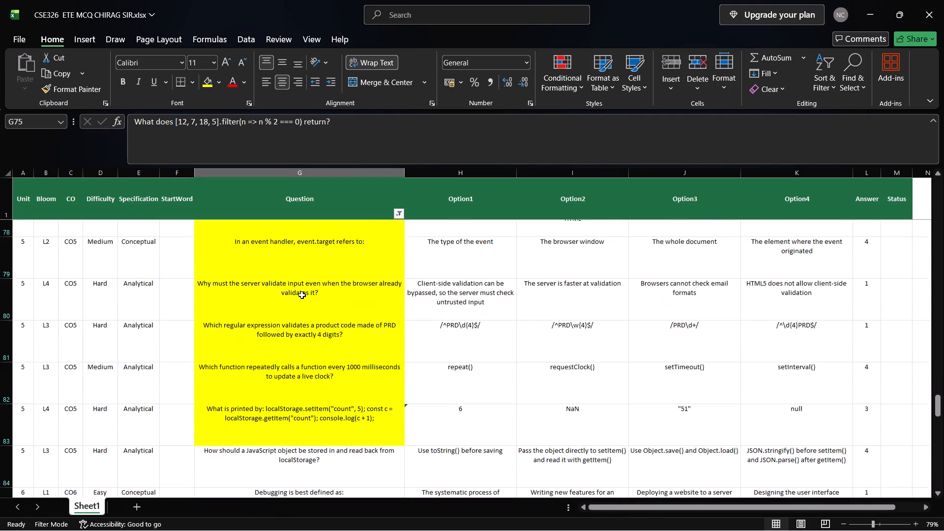
{"action": "scroll", "coordinate": [302, 295], "scroll_direction": "down", "scroll_amount": 1}
{"action": "left_click", "coordinate": [263, 442]}
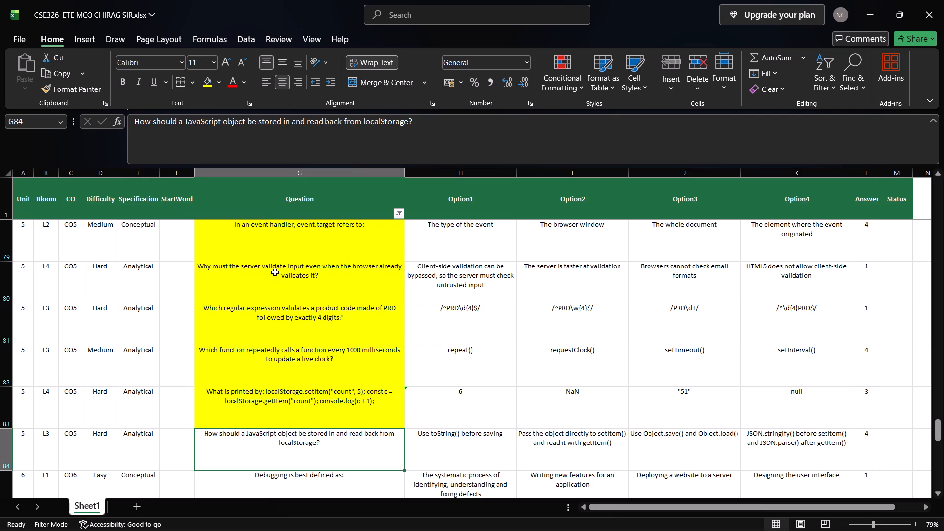
{"action": "left_click", "coordinate": [207, 83]}
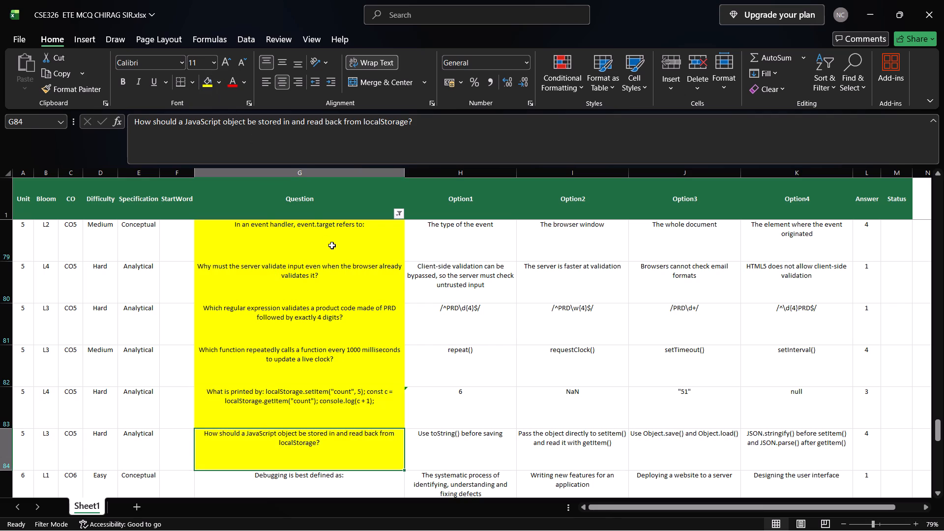
Check the Preview entry below the JavaScript object storage question against the workbook and delete the "Debugging is best defined as:" entry from Unit 5.
{"action": "key", "text": "alt+Tab"}
{"action": "scroll", "coordinate": [500, 435], "scroll_direction": "down", "scroll_amount": 1}
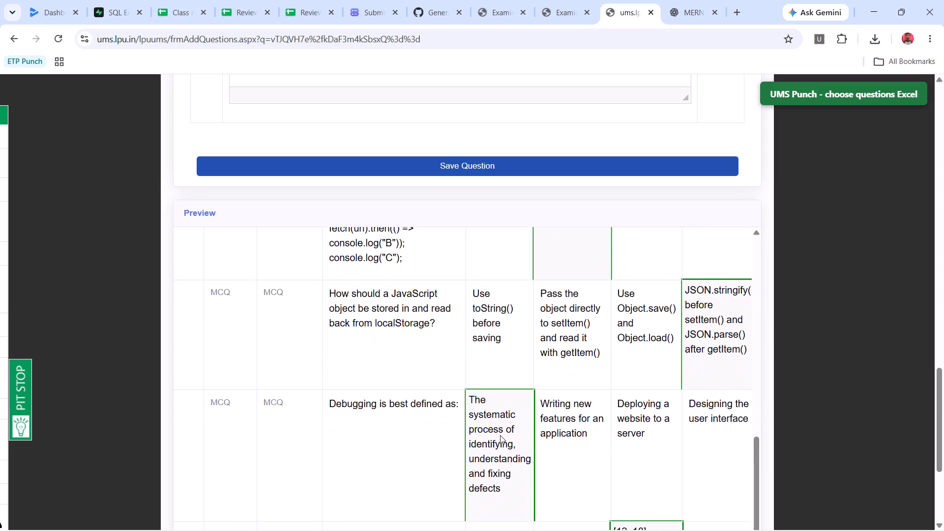
{"action": "scroll", "coordinate": [500, 435], "scroll_direction": "down", "scroll_amount": 2}
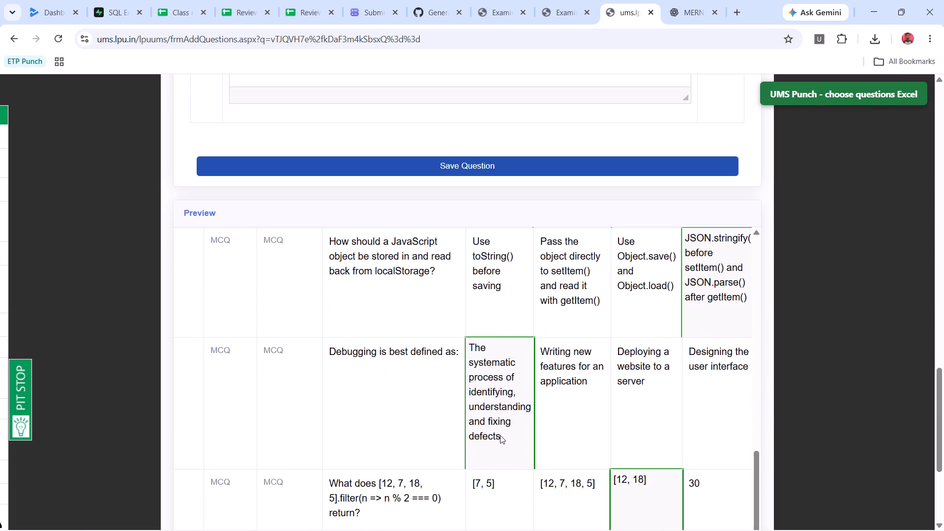
{"action": "key", "text": "alt+Tab"}
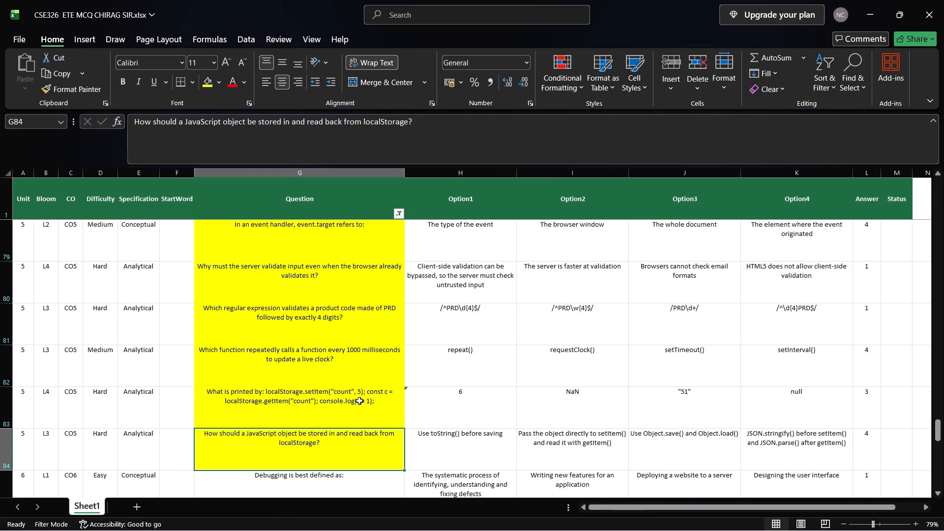
{"action": "key", "text": "alt+Tab"}
{"action": "scroll", "coordinate": [672, 381], "scroll_direction": "left", "scroll_amount": 3}
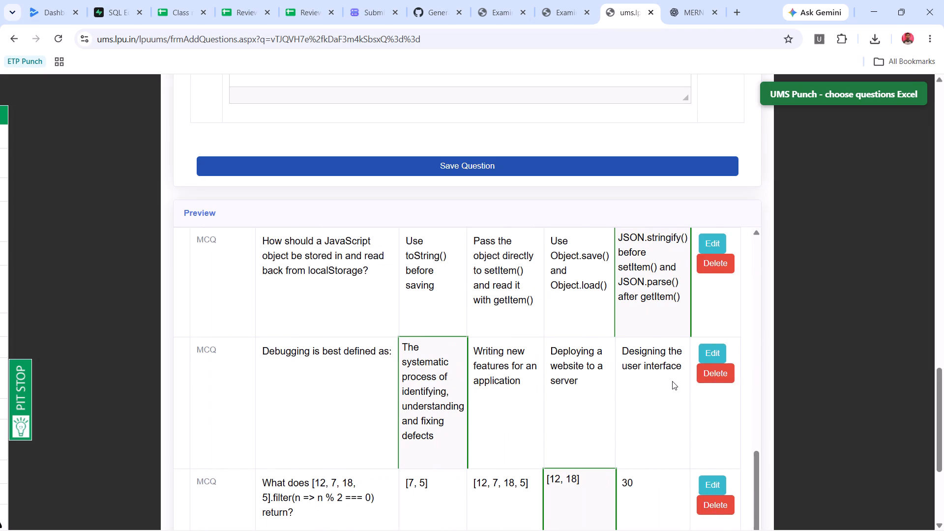
{"action": "left_click", "coordinate": [716, 375]}
{"action": "left_click", "coordinate": [525, 118]}
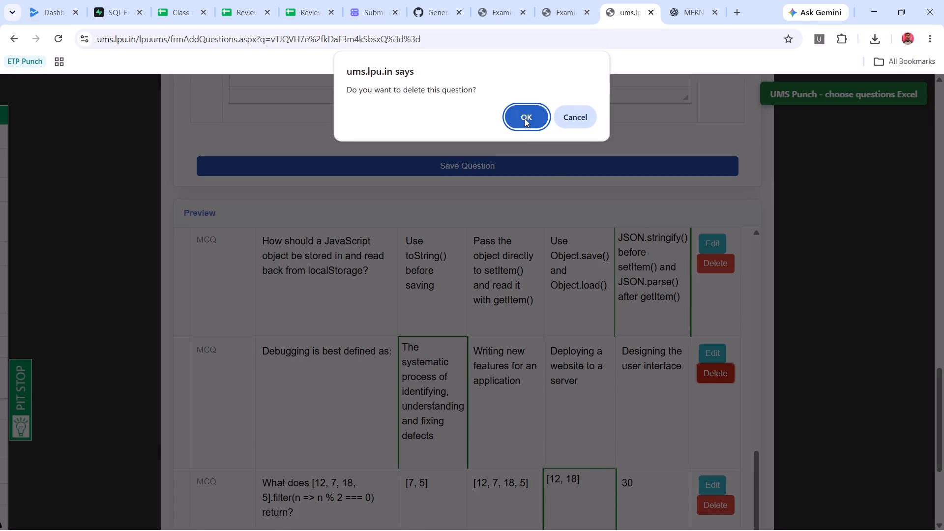
{"action": "key", "text": "space"}
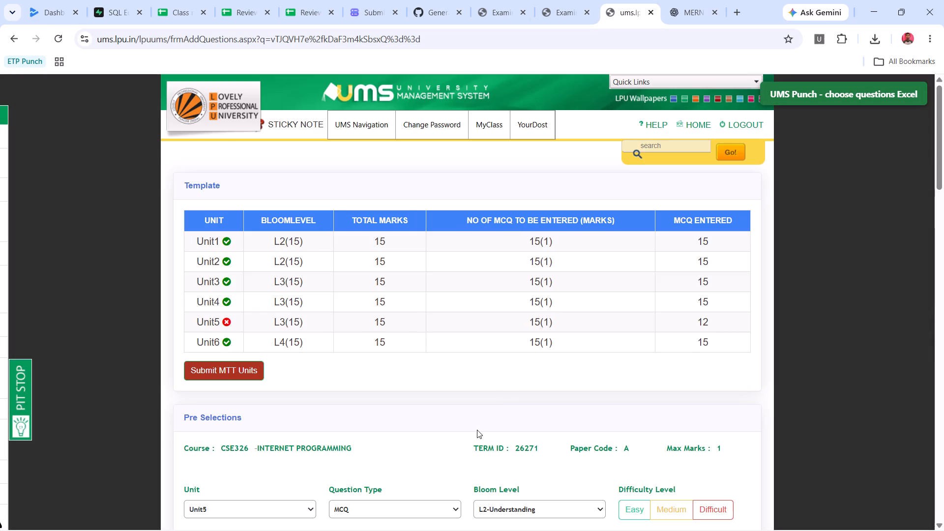
Check the remaining Unit 5 Preview entries and fill the workbook's "What does [12, 7, 18, 5].filter(n => n % 2 === 0) return?" cell yellow.
{"action": "scroll", "coordinate": [488, 414], "scroll_direction": "down", "scroll_amount": 11}
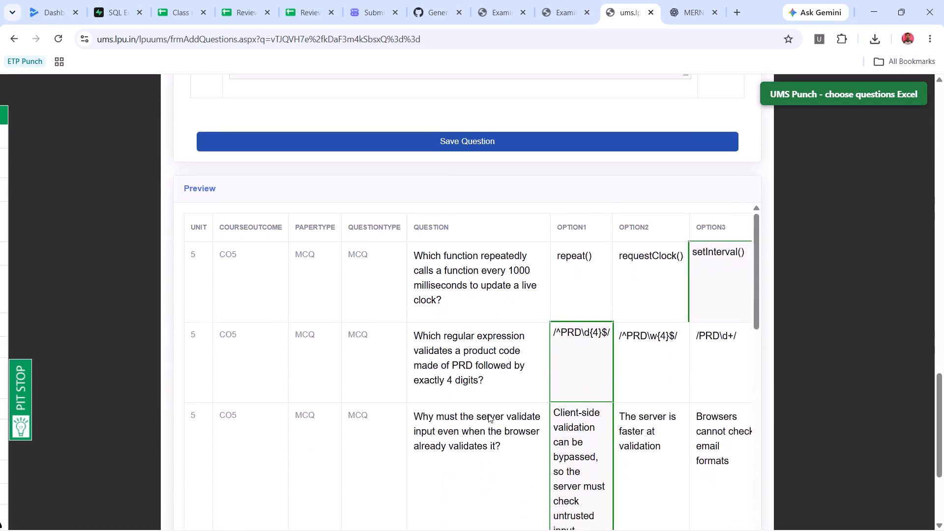
{"action": "scroll", "coordinate": [489, 395], "scroll_direction": "down", "scroll_amount": 5}
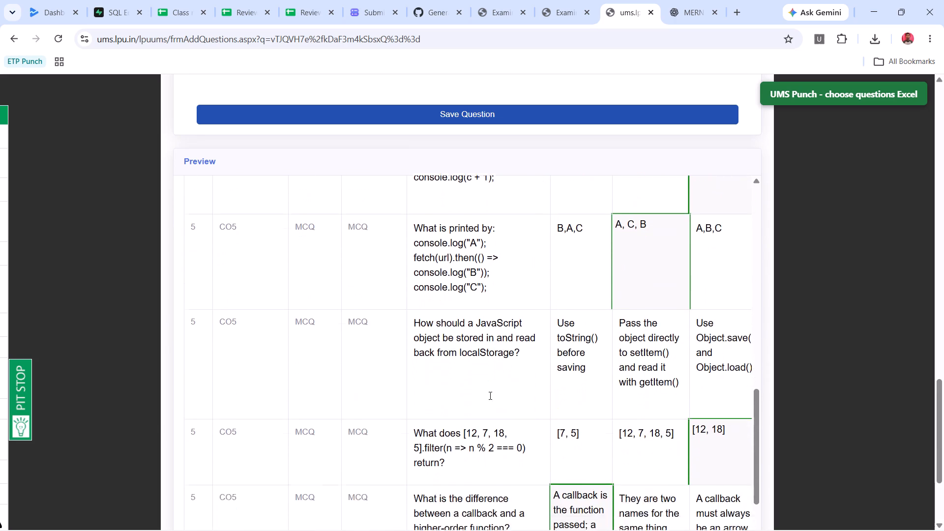
{"action": "scroll", "coordinate": [489, 395], "scroll_direction": "down", "scroll_amount": 4}
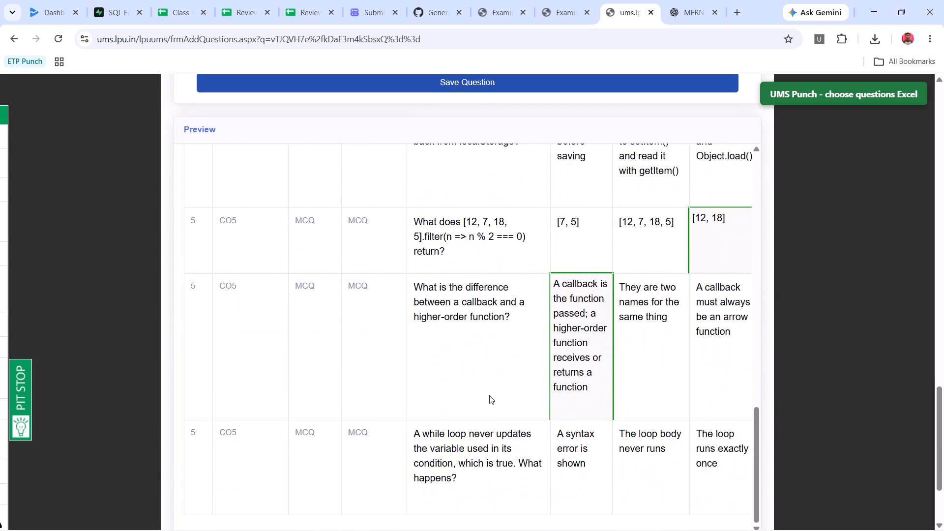
{"action": "scroll", "coordinate": [489, 395], "scroll_direction": "up", "scroll_amount": 2}
{"action": "scroll", "coordinate": [489, 395], "scroll_direction": "left", "scroll_amount": 1}
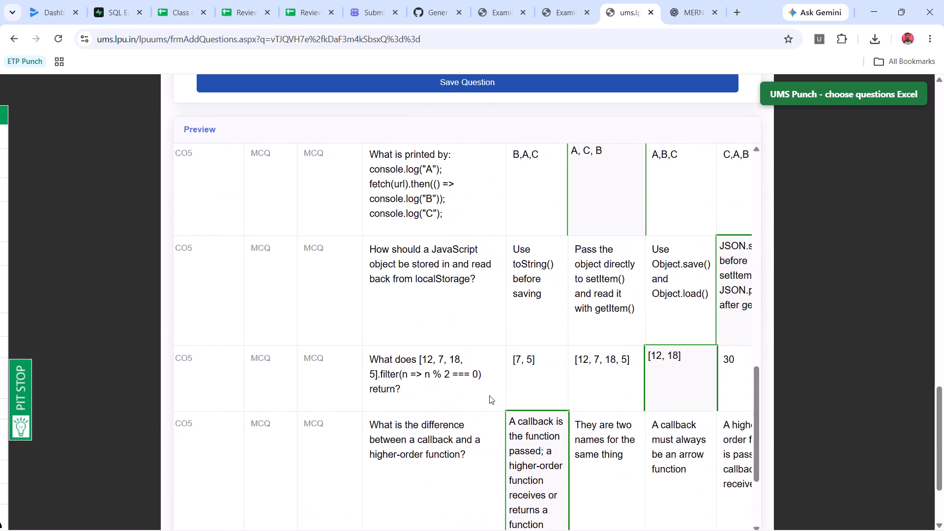
{"action": "scroll", "coordinate": [489, 395], "scroll_direction": "left", "scroll_amount": 2}
{"action": "key", "text": "alt+Tab"}
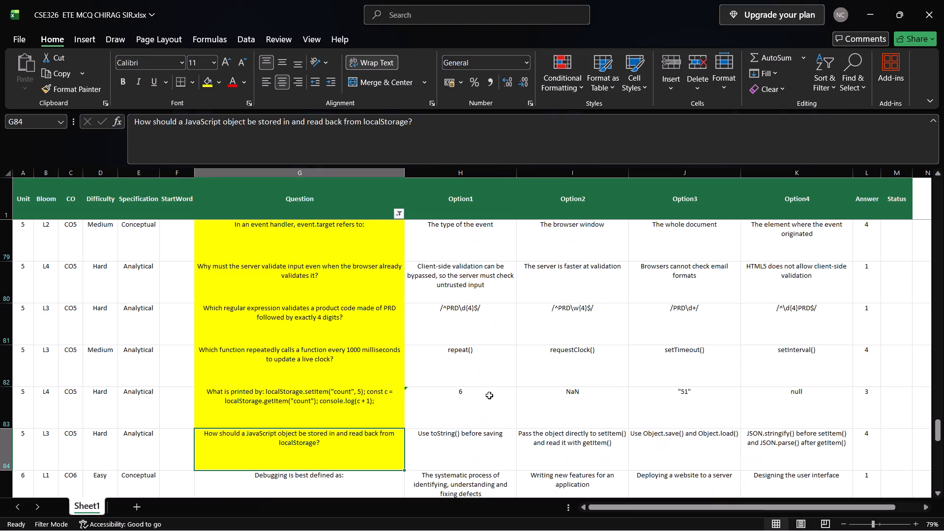
{"action": "scroll", "coordinate": [428, 295], "scroll_direction": "up", "scroll_amount": 5}
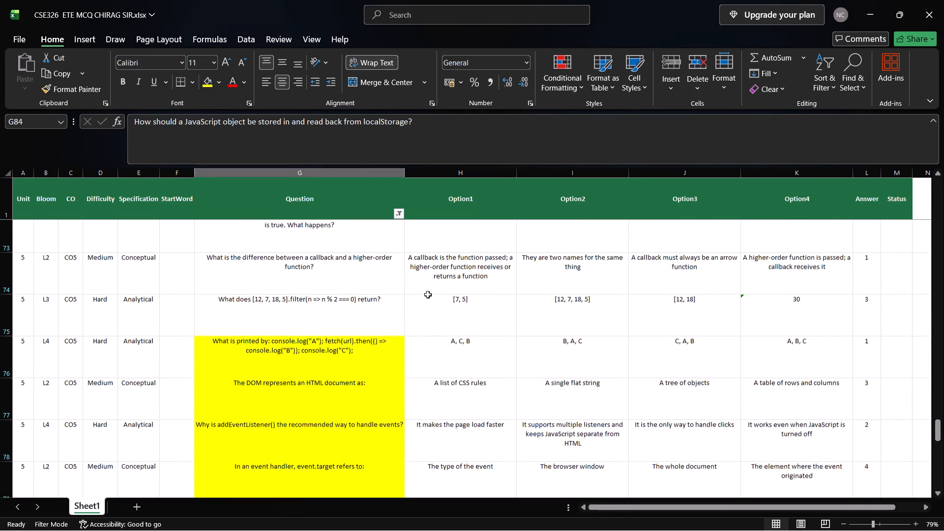
{"action": "left_click", "coordinate": [374, 314]}
{"action": "left_click", "coordinate": [207, 79]}
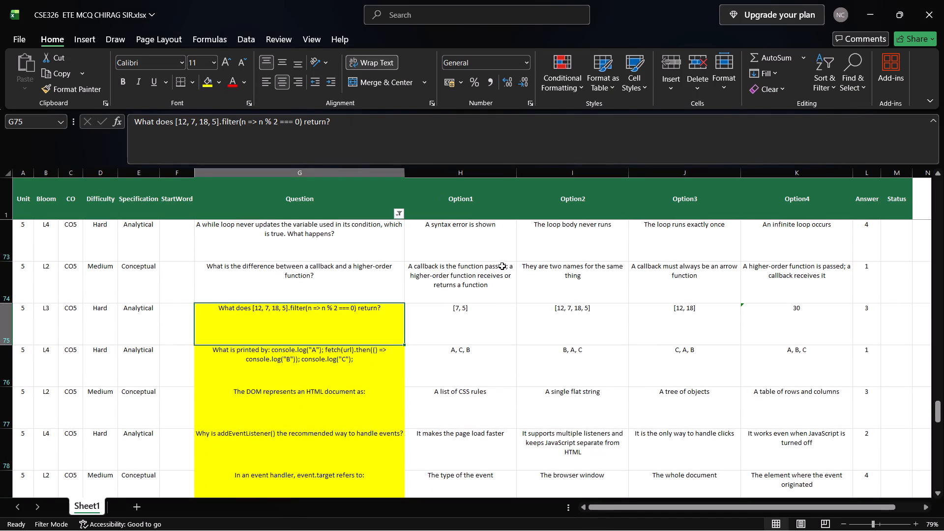
Check the following Preview entry and fill the workbook's "What is the difference between a callback and a higher-order function?" cell yellow.
{"action": "key", "text": "alt+Tab"}
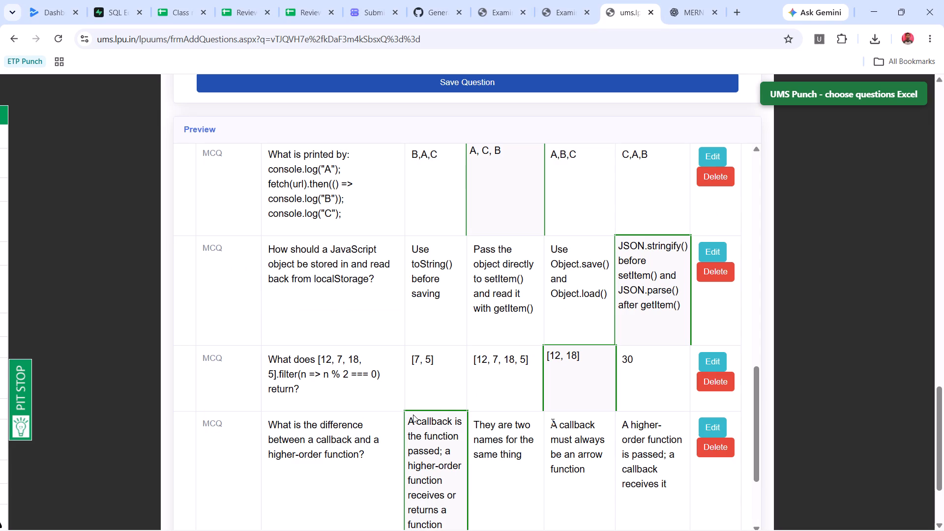
{"action": "key", "text": "alt+Tab"}
{"action": "scroll", "coordinate": [413, 319], "scroll_direction": "up", "scroll_amount": 1}
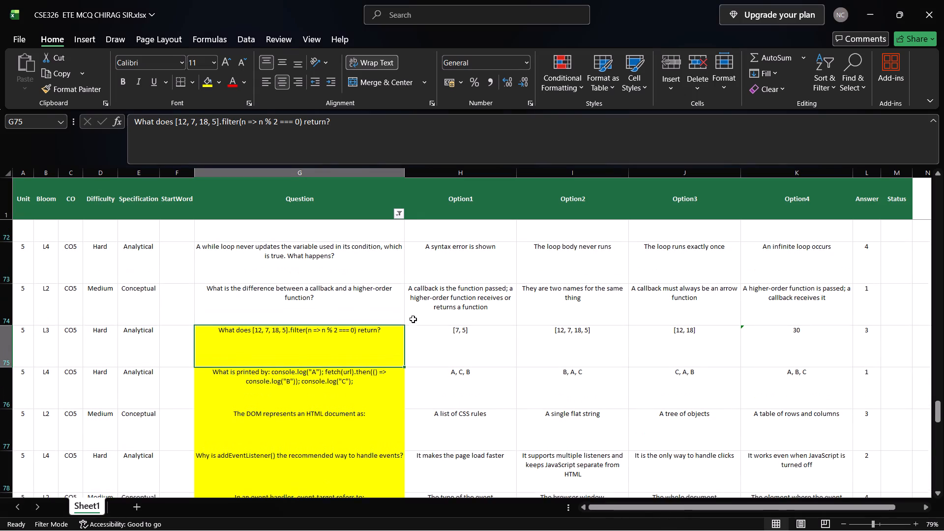
{"action": "scroll", "coordinate": [413, 319], "scroll_direction": "up", "scroll_amount": 1}
{"action": "left_click", "coordinate": [384, 314]}
{"action": "left_click", "coordinate": [209, 86]}
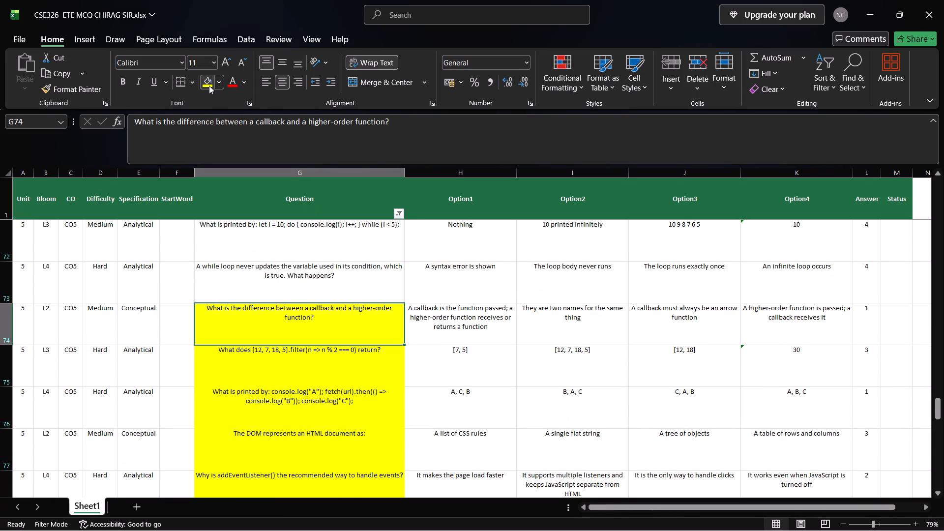
Check the last Preview entry and fill the workbook's question cell about a while loop that never updates its condition variable yellow.
{"action": "scroll", "coordinate": [368, 336], "scroll_direction": "up", "scroll_amount": 1}
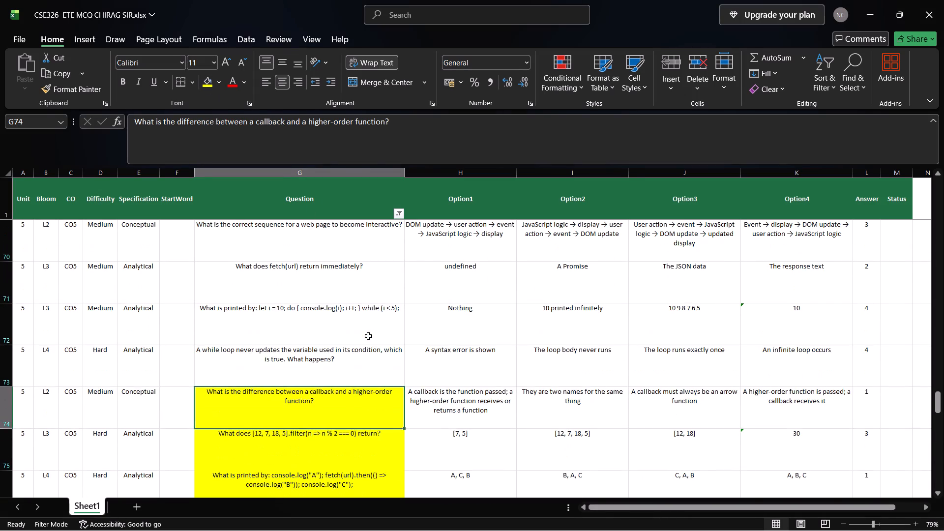
{"action": "key", "text": "alt+Tab"}
{"action": "scroll", "coordinate": [465, 420], "scroll_direction": "down", "scroll_amount": 1}
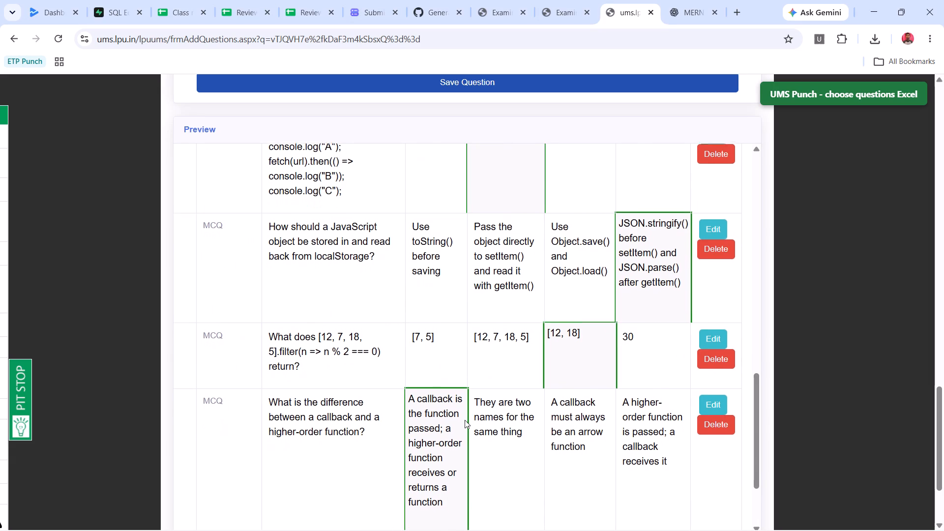
{"action": "scroll", "coordinate": [465, 420], "scroll_direction": "down", "scroll_amount": 2}
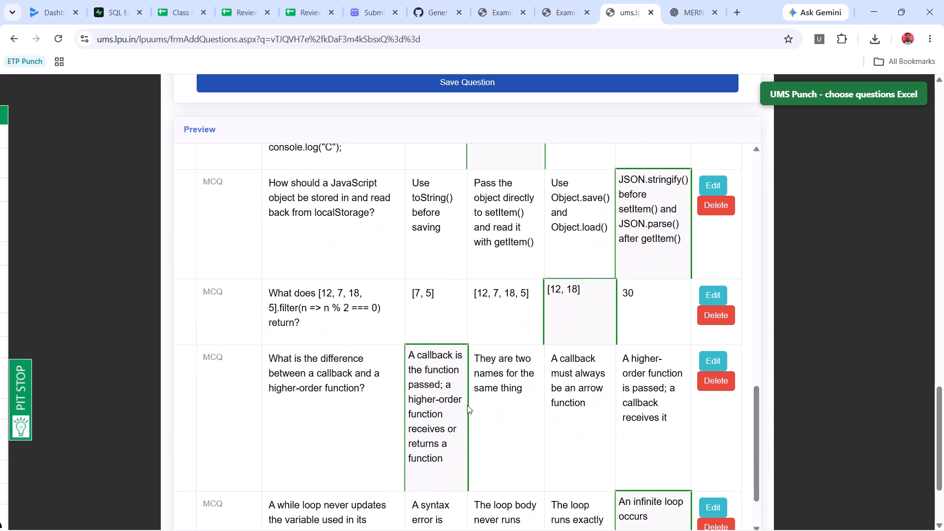
{"action": "scroll", "coordinate": [467, 405], "scroll_direction": "down", "scroll_amount": 1}
{"action": "key", "text": "alt+Tab"}
{"action": "key", "text": "alt+Tab"}
{"action": "scroll", "coordinate": [467, 405], "scroll_direction": "down", "scroll_amount": 2}
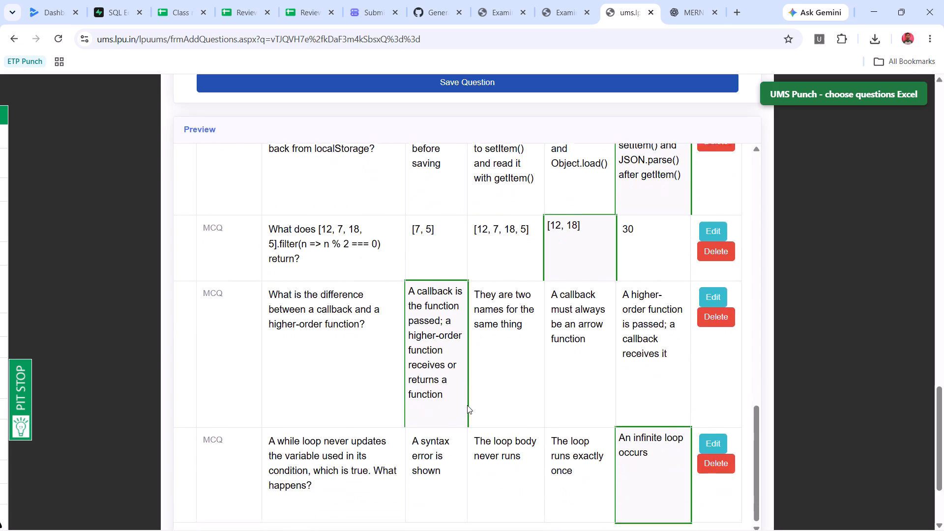
{"action": "scroll", "coordinate": [467, 405], "scroll_direction": "down", "scroll_amount": 2}
{"action": "key", "text": "alt+Tab"}
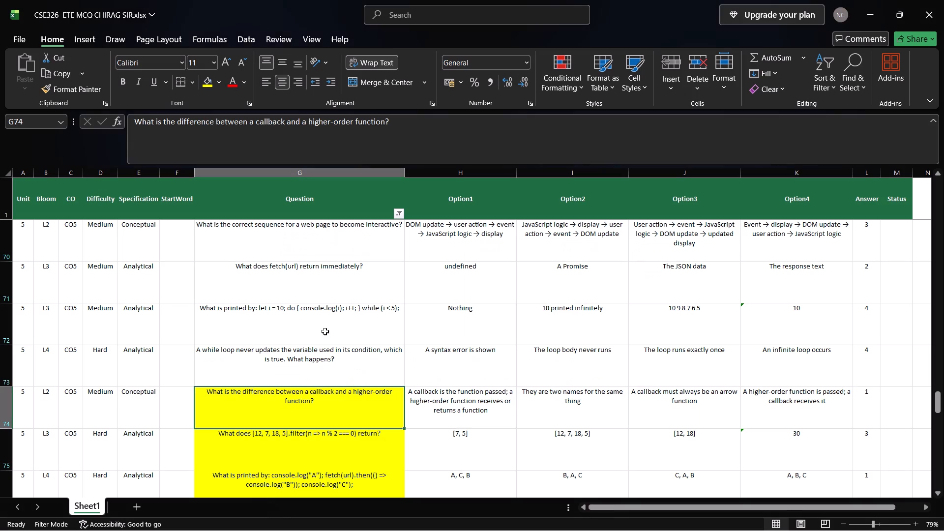
{"action": "left_click", "coordinate": [293, 364]}
{"action": "left_click", "coordinate": [209, 88]}
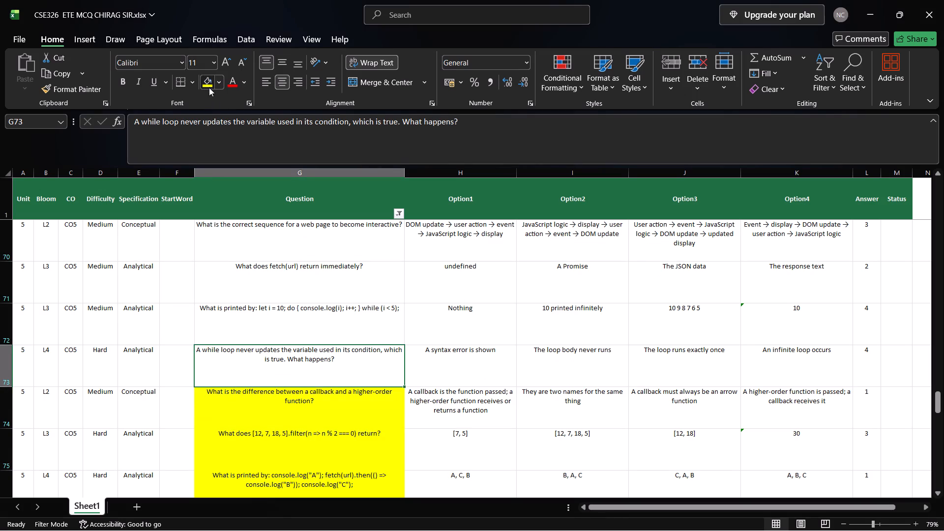
Check Unit 5's entered MCQ count in the UMS template and review its saved questions in the Preview.
{"action": "scroll", "coordinate": [367, 330], "scroll_direction": "up", "scroll_amount": 1}
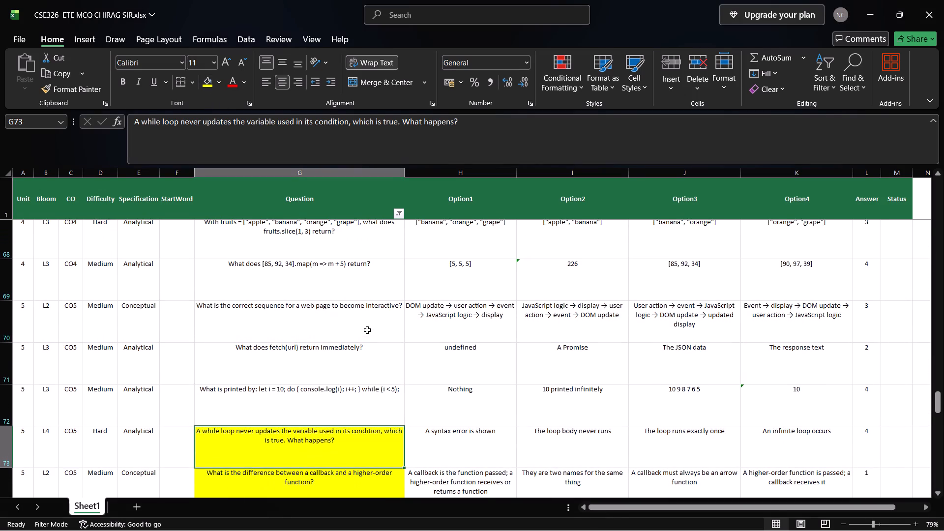
{"action": "scroll", "coordinate": [367, 330], "scroll_direction": "up", "scroll_amount": 1}
{"action": "key", "text": "alt+Tab"}
{"action": "scroll", "coordinate": [543, 355], "scroll_direction": "up", "scroll_amount": 2}
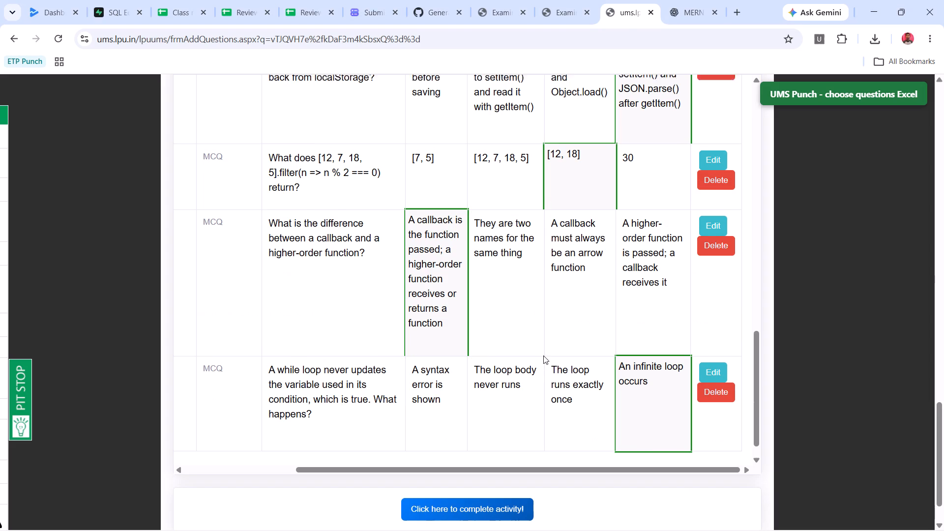
{"action": "scroll", "coordinate": [543, 355], "scroll_direction": "up", "scroll_amount": 9}
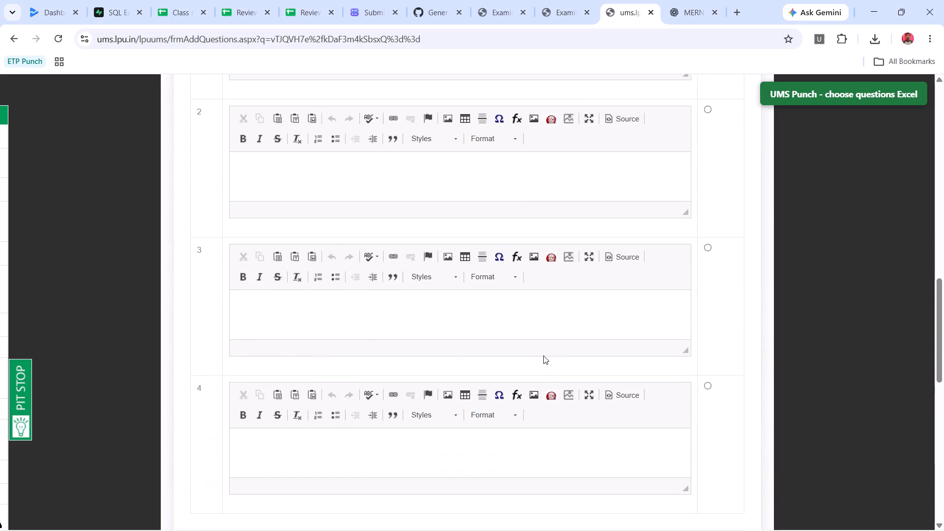
{"action": "scroll", "coordinate": [543, 355], "scroll_direction": "up", "scroll_amount": 8}
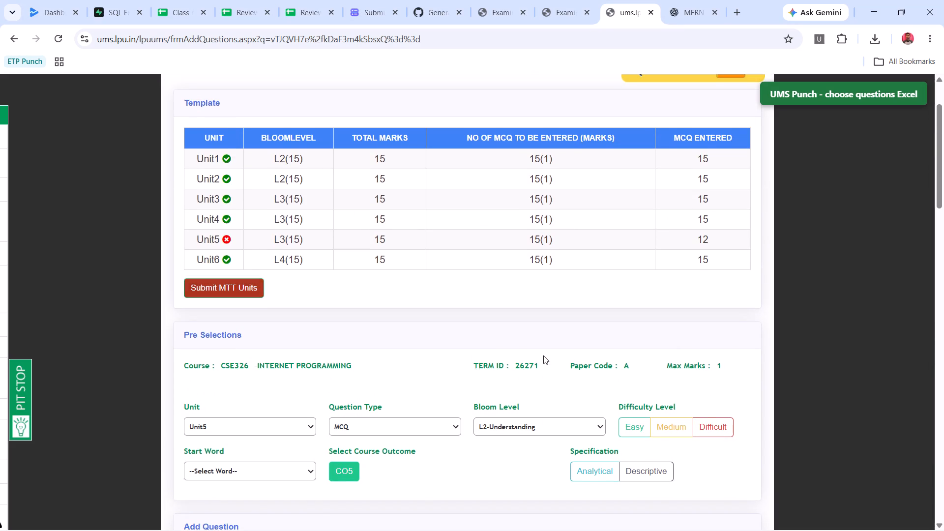
{"action": "scroll", "coordinate": [543, 355], "scroll_direction": "down", "scroll_amount": 15}
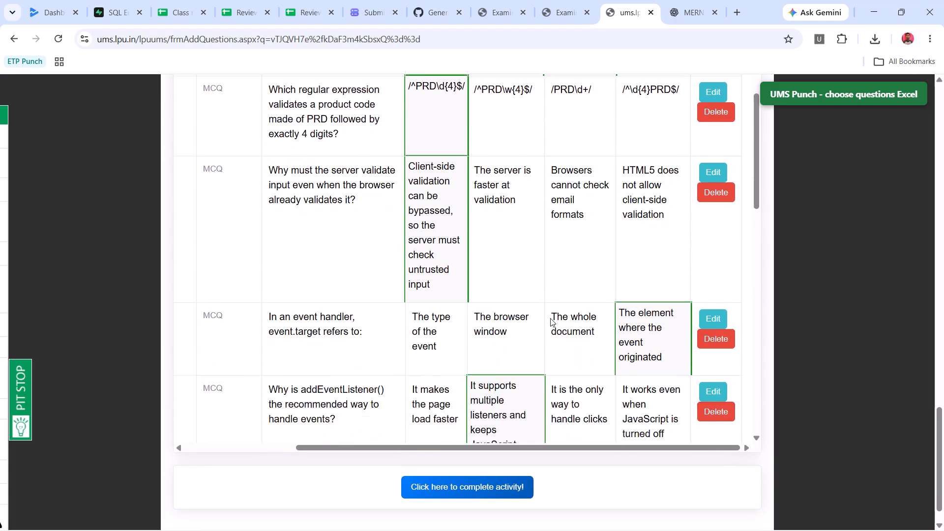
{"action": "scroll", "coordinate": [550, 318], "scroll_direction": "down", "scroll_amount": 6}
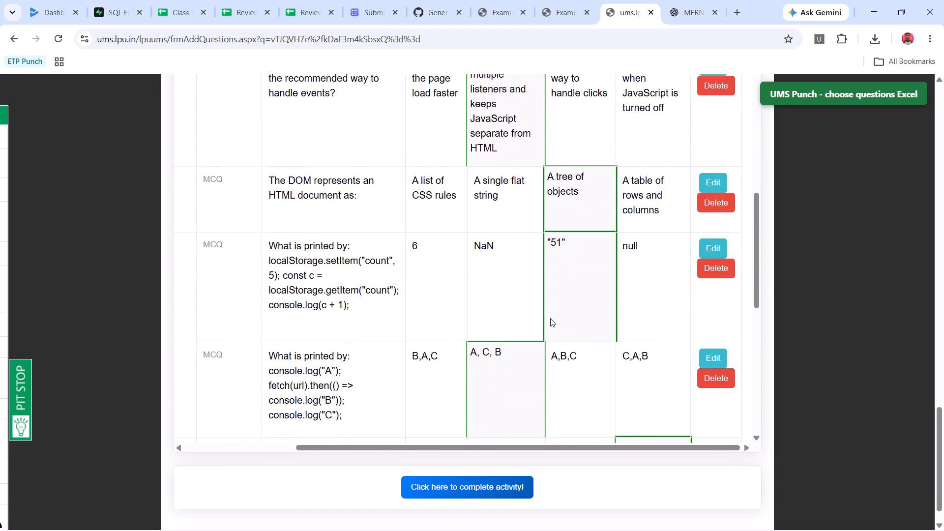
{"action": "scroll", "coordinate": [550, 318], "scroll_direction": "down", "scroll_amount": 6}
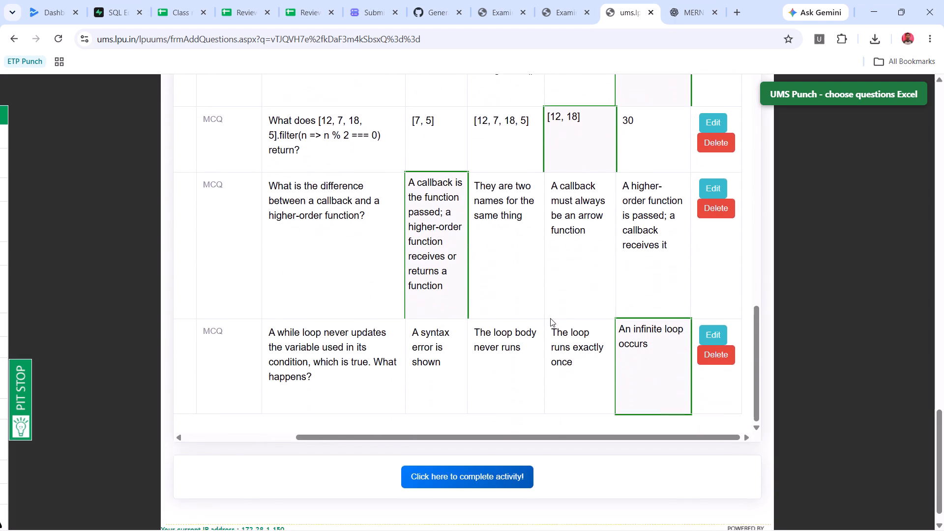
{"action": "scroll", "coordinate": [550, 318], "scroll_direction": "down", "scroll_amount": 1}
{"action": "scroll", "coordinate": [550, 318], "scroll_direction": "up", "scroll_amount": 14}
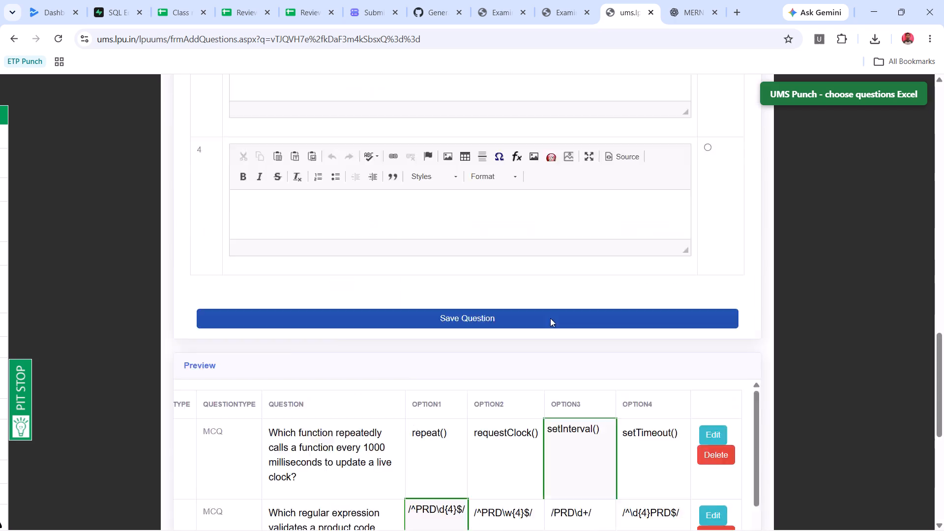
{"action": "scroll", "coordinate": [550, 318], "scroll_direction": "up", "scroll_amount": 1}
{"action": "scroll", "coordinate": [550, 318], "scroll_direction": "down", "scroll_amount": 9}
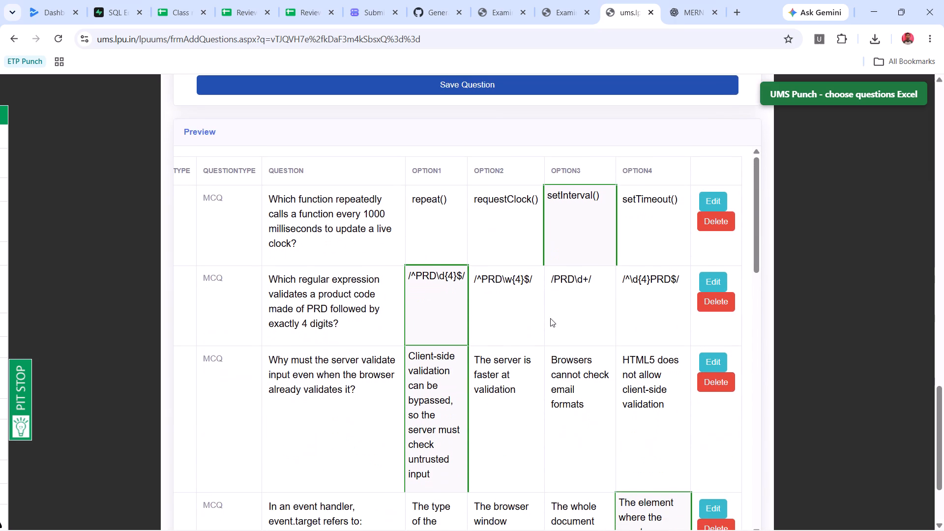
{"action": "scroll", "coordinate": [550, 318], "scroll_direction": "up", "scroll_amount": 4}
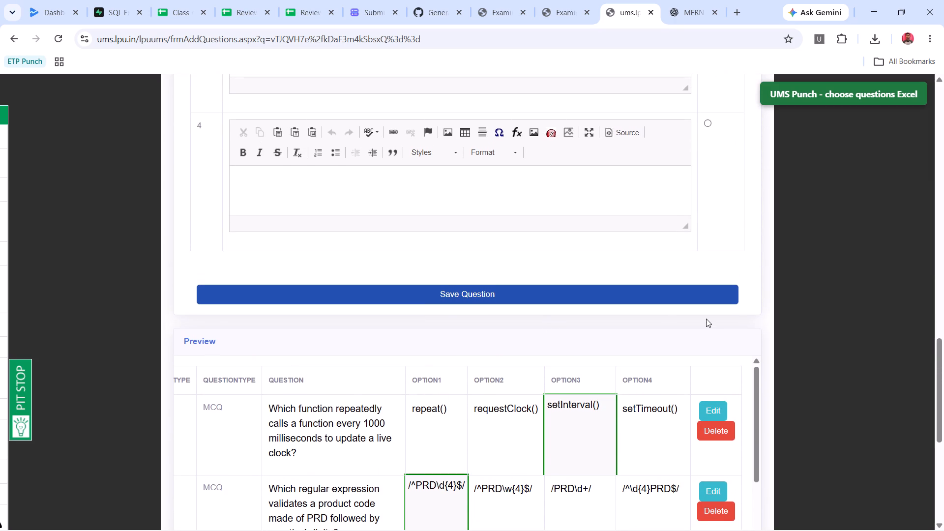
Examine the workbook's Unit 5 rows for questions not highlighted yellow and recheck the Unit 5 count in the UMS template.
{"action": "key", "text": "alt+Tab"}
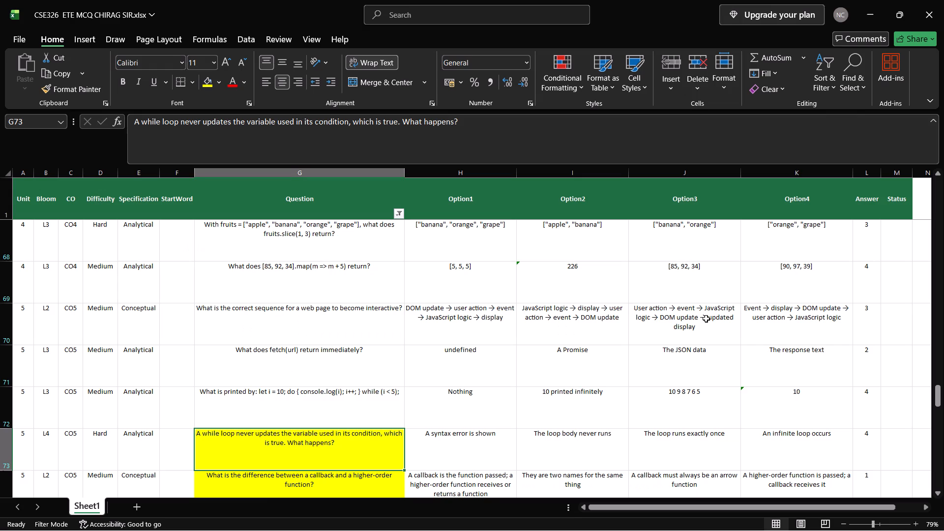
{"action": "scroll", "coordinate": [610, 334], "scroll_direction": "down", "scroll_amount": 2}
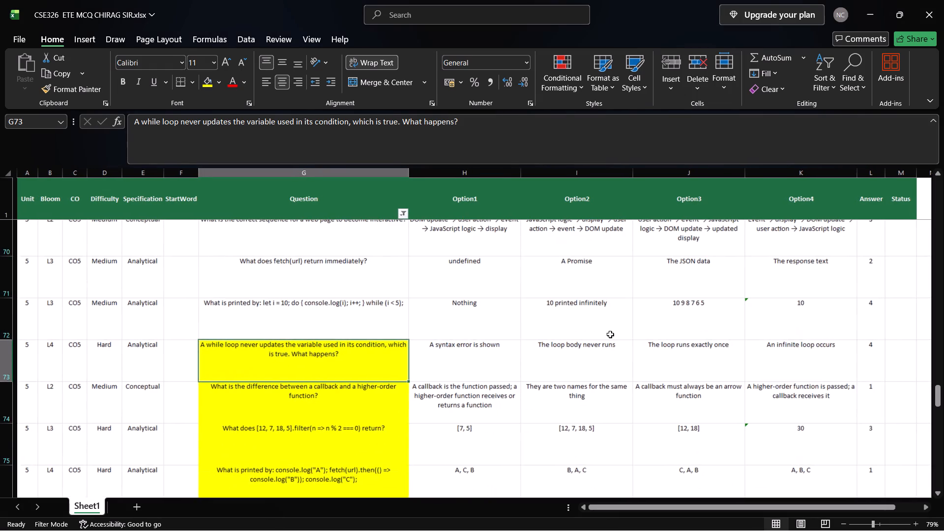
{"action": "scroll", "coordinate": [610, 334], "scroll_direction": "down", "scroll_amount": 2}
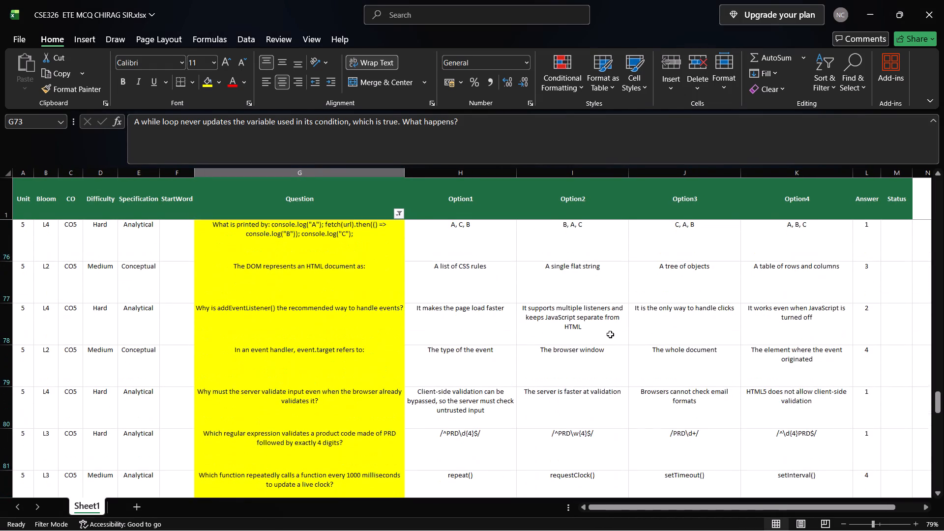
{"action": "scroll", "coordinate": [610, 334], "scroll_direction": "down", "scroll_amount": 1}
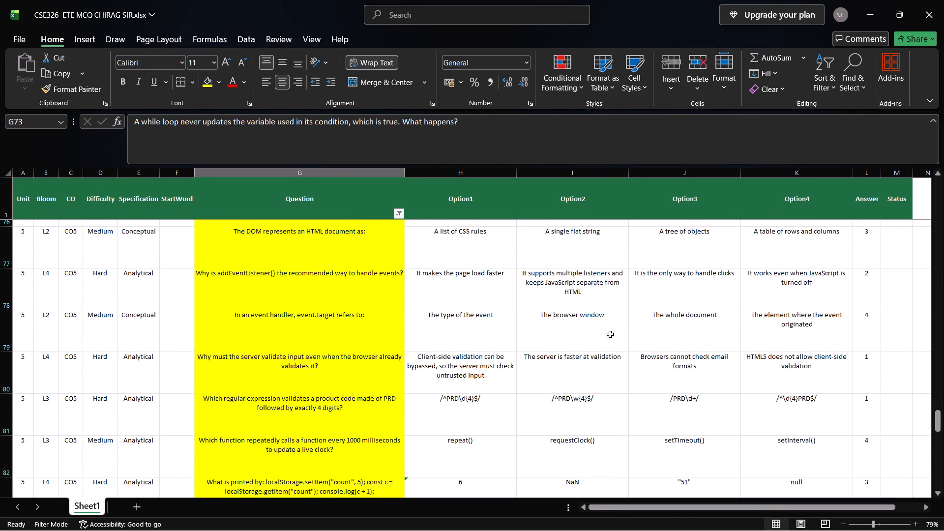
{"action": "scroll", "coordinate": [610, 334], "scroll_direction": "down", "scroll_amount": 5}
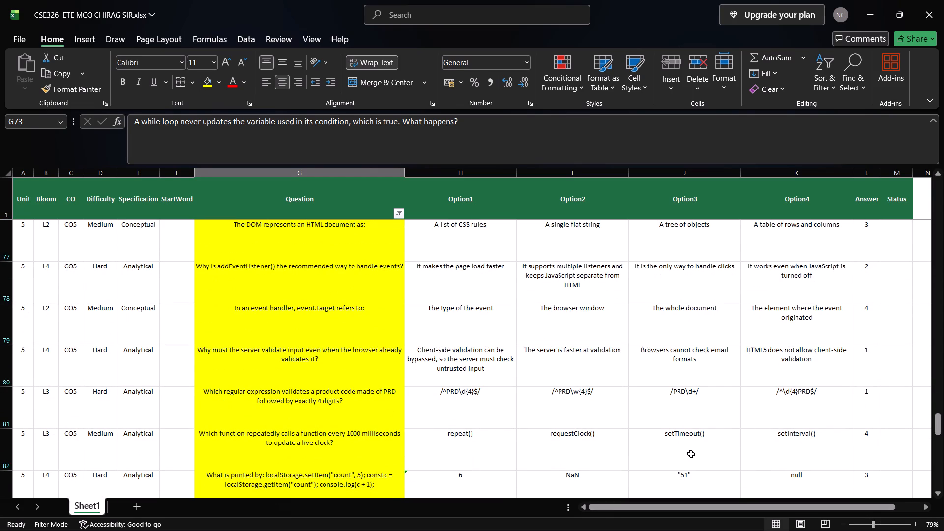
{"action": "key", "text": "alt+Tab"}
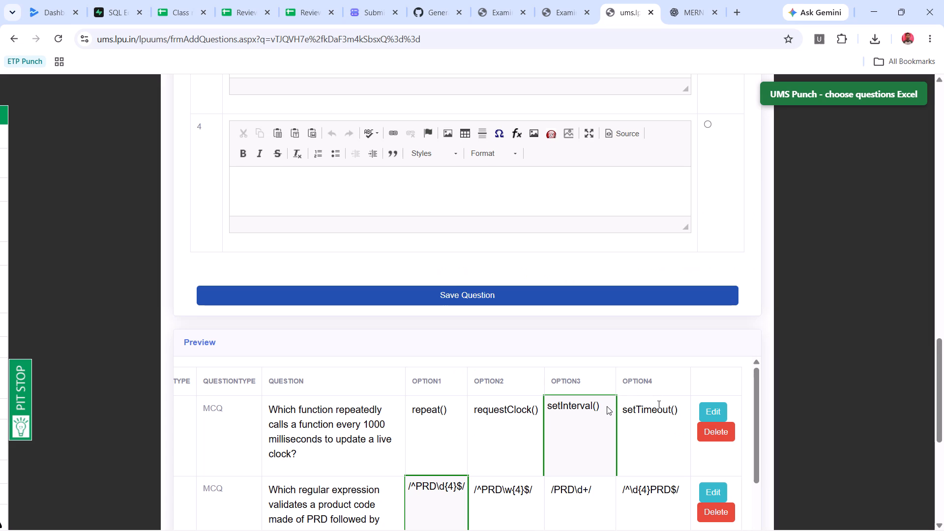
{"action": "scroll", "coordinate": [607, 406], "scroll_direction": "up", "scroll_amount": 10}
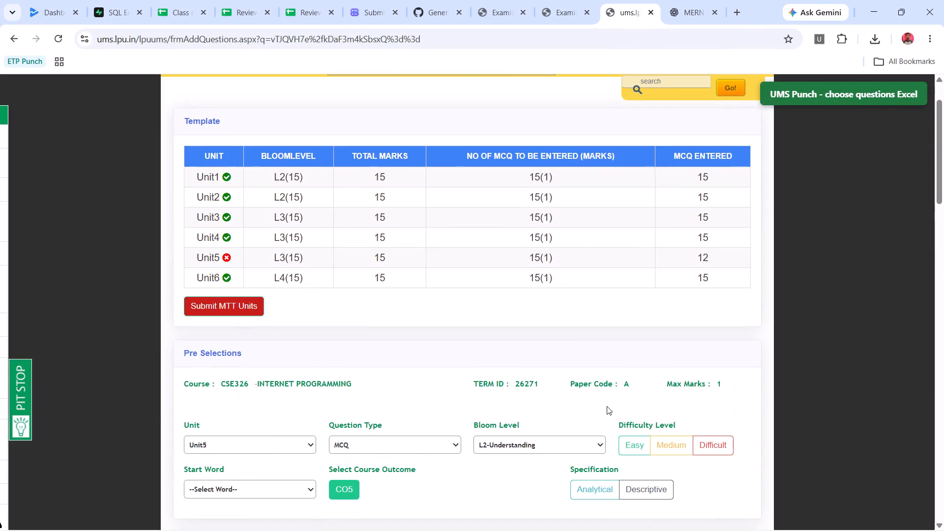
Set difficulty Easy, specification Analytical and start word [Any Other] in UMS, and copy in the workbook question "What is the correct sequence for a web page to become interactive?".
{"action": "key", "text": "alt+Tab"}
{"action": "scroll", "coordinate": [525, 301], "scroll_direction": "up", "scroll_amount": 4}
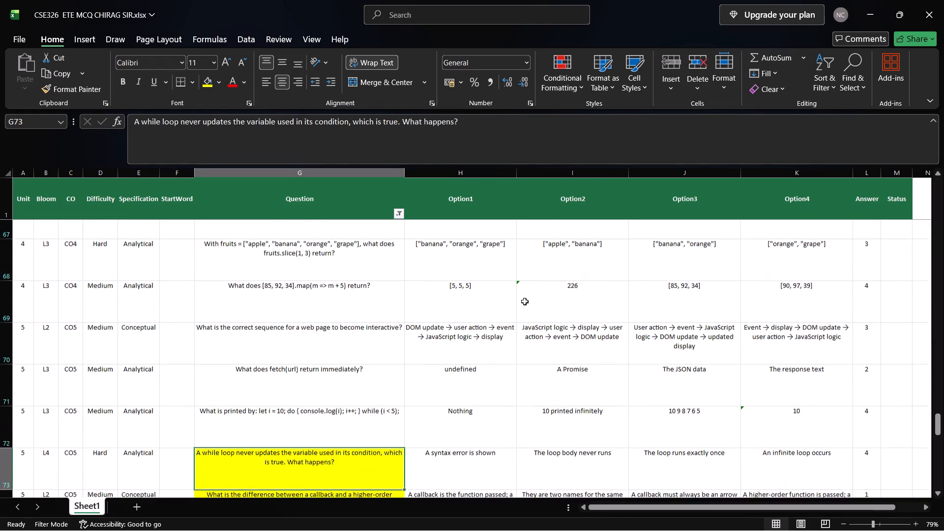
{"action": "scroll", "coordinate": [525, 301], "scroll_direction": "up", "scroll_amount": 1}
{"action": "left_click", "coordinate": [284, 356]}
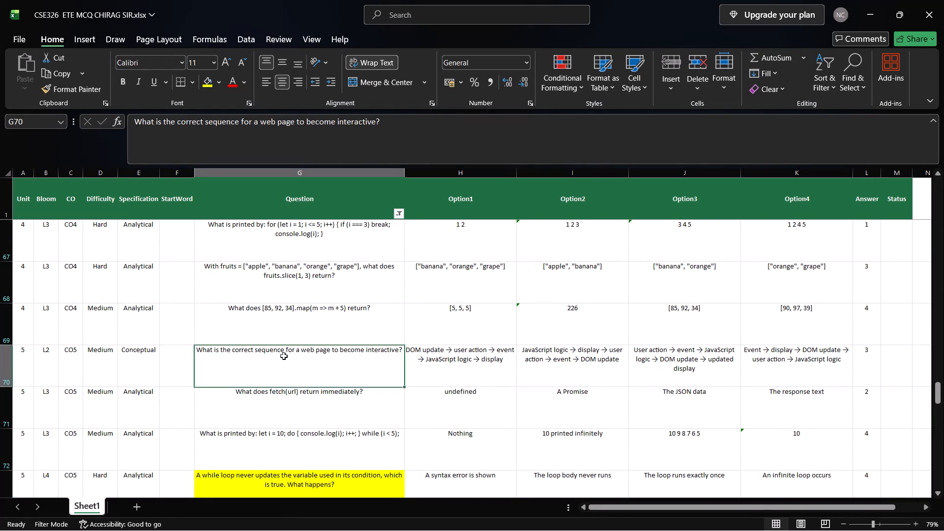
{"action": "key", "text": "ctrl+c"}
{"action": "key", "text": "alt+Tab"}
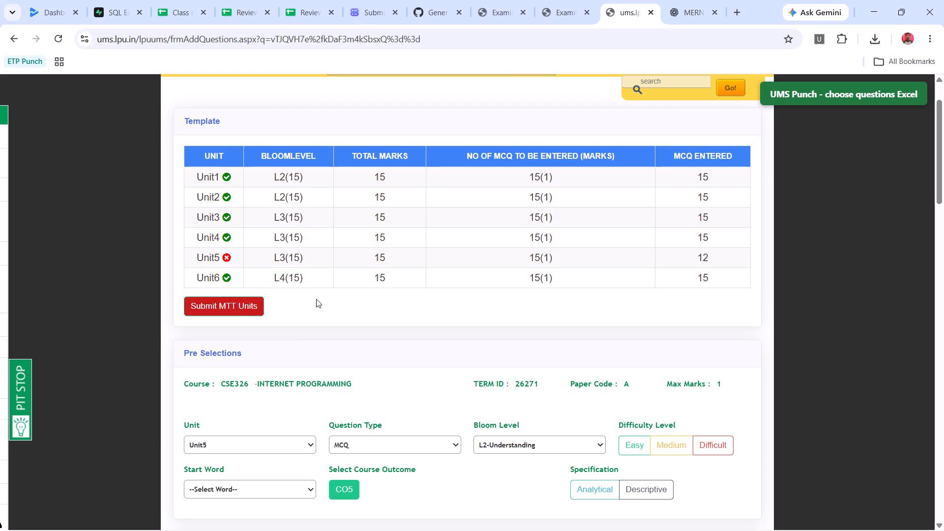
{"action": "scroll", "coordinate": [456, 357], "scroll_direction": "down", "scroll_amount": 2}
{"action": "left_click", "coordinate": [642, 337]}
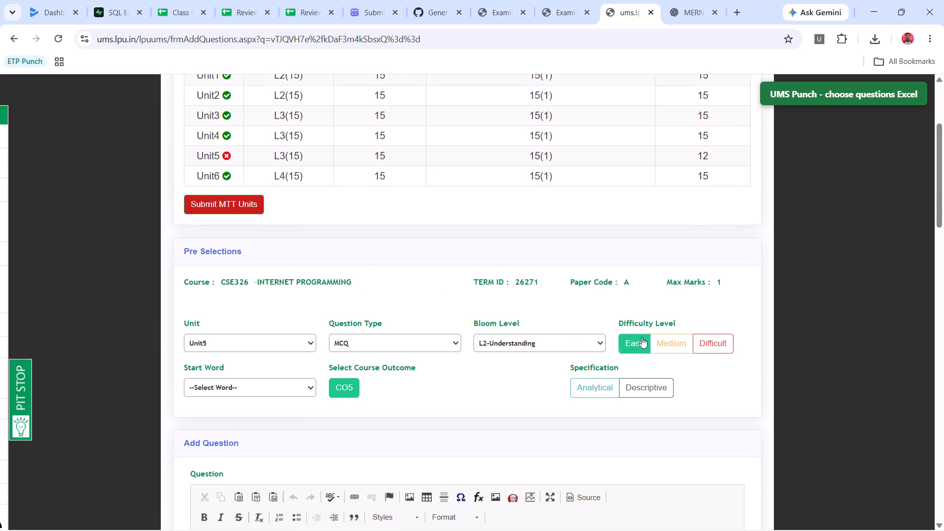
{"action": "left_click", "coordinate": [594, 386]}
{"action": "left_click", "coordinate": [256, 392]}
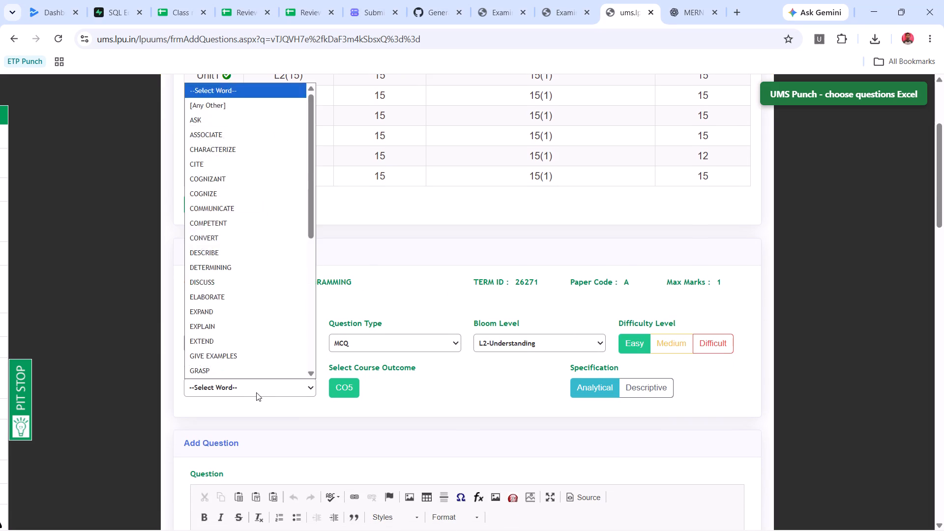
{"action": "left_click", "coordinate": [228, 105]}
{"action": "scroll", "coordinate": [353, 350], "scroll_direction": "down", "scroll_amount": 2}
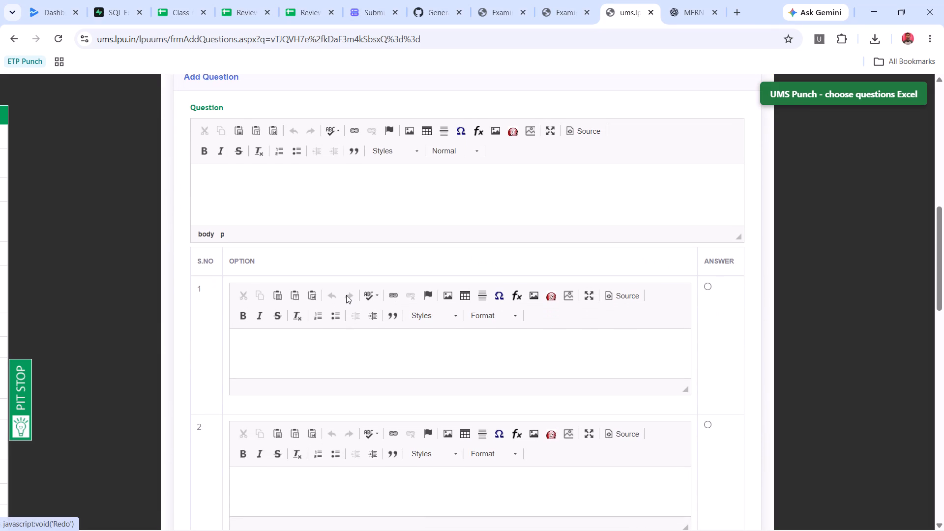
{"action": "key", "text": "ctrl+shift+v"}
Copy the workbook's Option1 and Option2 texts for the web page sequence question into UMS options 1 and 2.
{"action": "key", "text": "alt+Tab"}
{"action": "key", "text": "Tab"}
{"action": "key", "text": "ctrl+c"}
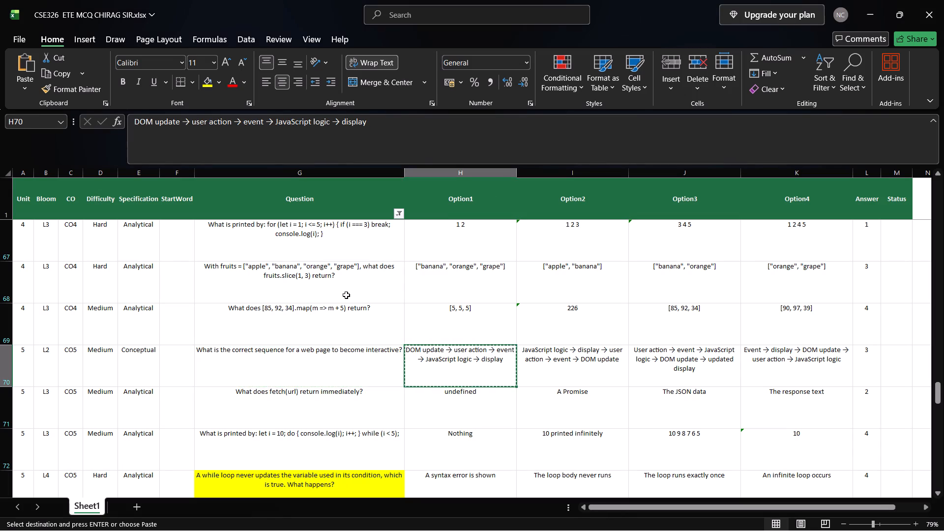
{"action": "key", "text": "alt+Tab"}
{"action": "left_click", "coordinate": [326, 340]}
{"action": "key", "text": "ctrl+shift+v"}
{"action": "key", "text": "alt+Tab"}
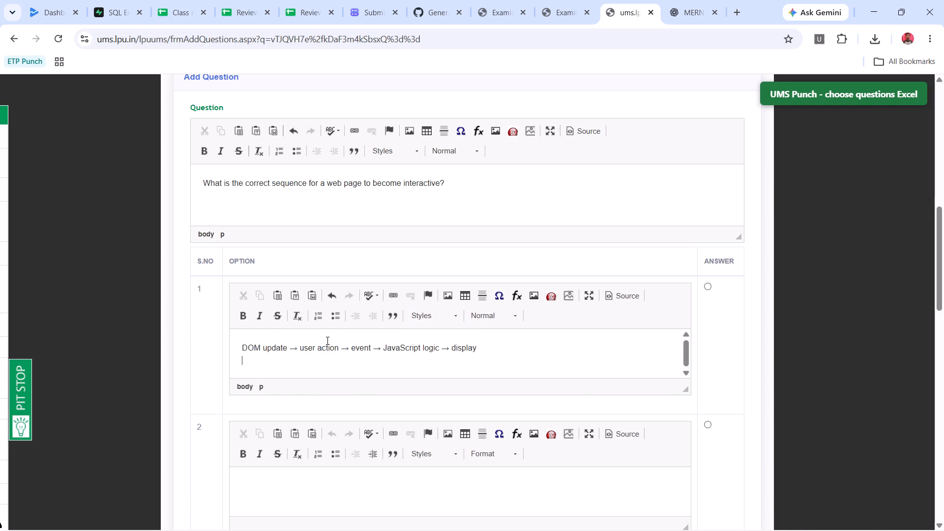
{"action": "key", "text": "Tab"}
{"action": "key", "text": "ctrl+c"}
{"action": "key", "text": "alt+Tab"}
{"action": "scroll", "coordinate": [321, 447], "scroll_direction": "down", "scroll_amount": 1}
{"action": "left_click", "coordinate": [321, 447]}
{"action": "key", "text": "ctrl+shift+v"}
Copy the workbook's Option3 and Option4 texts for the web page sequence question into UMS options 3 and 4.
{"action": "key", "text": "alt+Tab"}
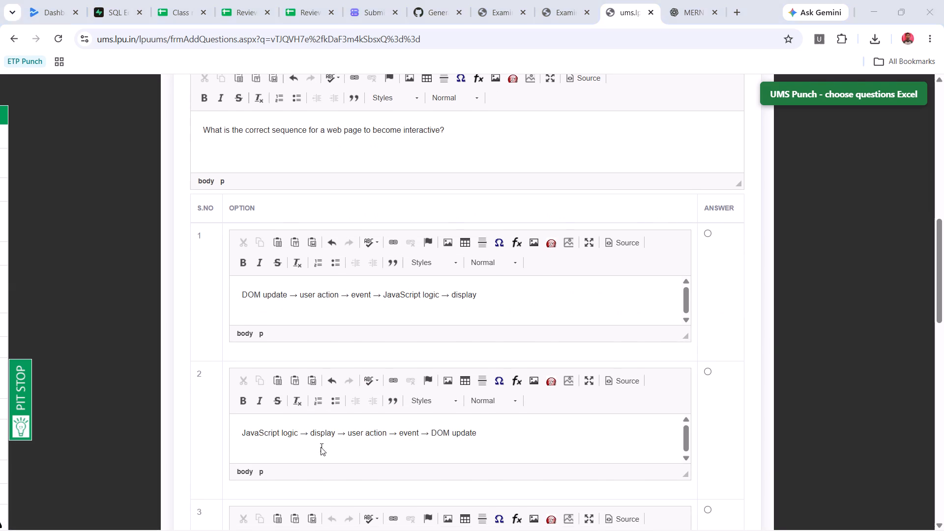
{"action": "key", "text": "Tab"}
{"action": "key", "text": "ctrl+c"}
{"action": "key", "text": "alt+Tab"}
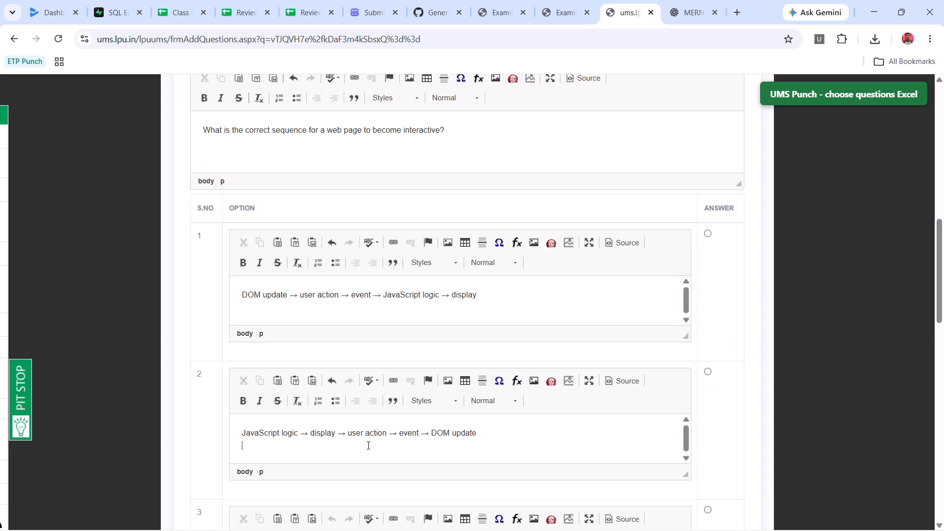
{"action": "scroll", "coordinate": [371, 446], "scroll_direction": "down", "scroll_amount": 5}
{"action": "left_click", "coordinate": [362, 379]}
{"action": "key", "text": "ctrl+shift+v"}
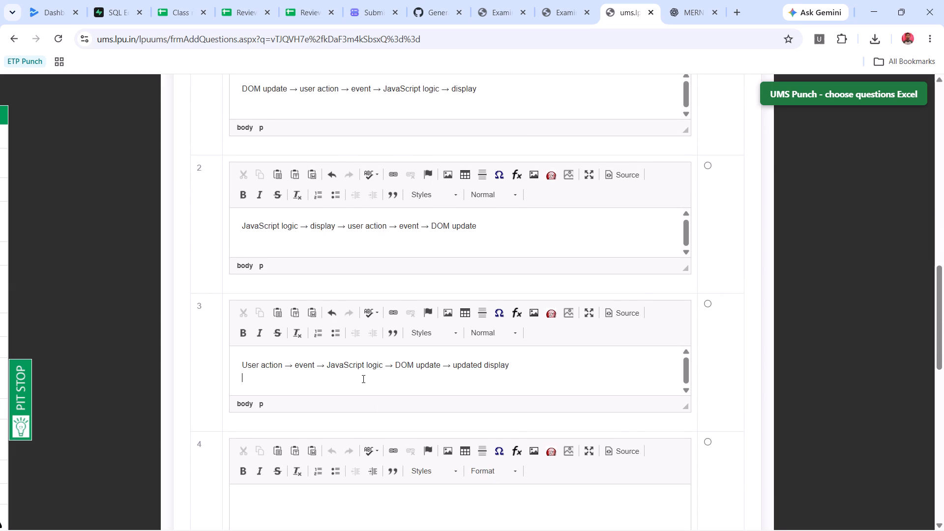
{"action": "key", "text": "alt+Tab"}
{"action": "key", "text": "Tab"}
{"action": "key", "text": "ctrl+c"}
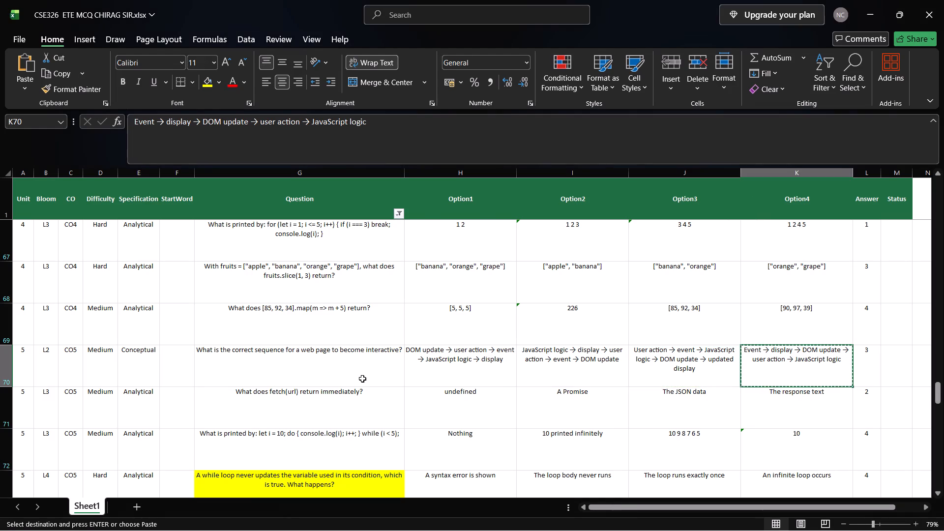
{"action": "key", "text": "alt+Tab"}
{"action": "left_click", "coordinate": [340, 500]}
{"action": "key", "text": "ctrl+shift+v"}
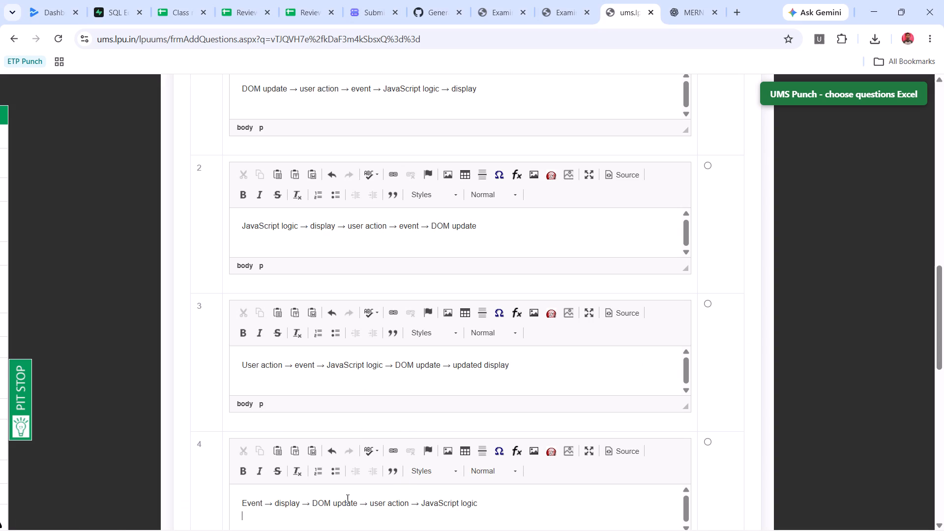
Mark option 3 as the correct answer, save the web page sequence question in UMS, and return to the Excel workbook.
{"action": "left_click", "coordinate": [709, 302]}
{"action": "scroll", "coordinate": [719, 376], "scroll_direction": "down", "scroll_amount": 1}
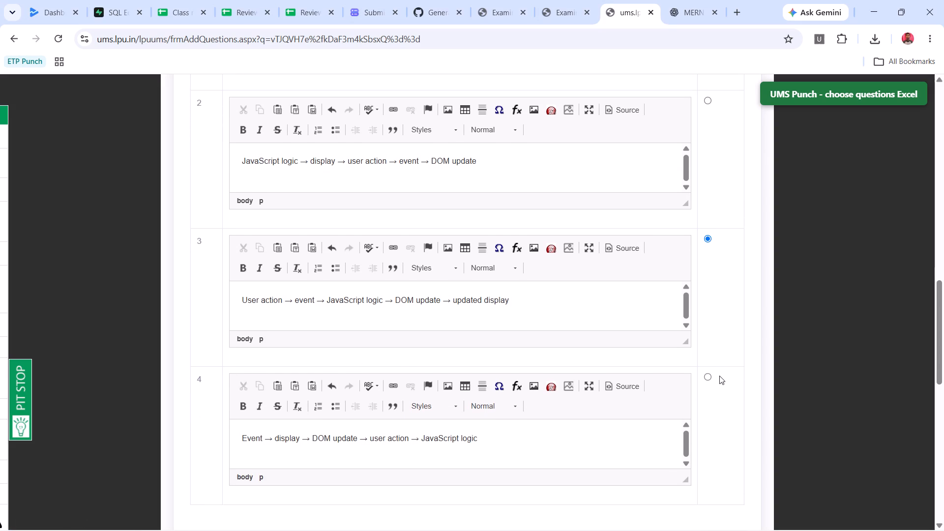
{"action": "scroll", "coordinate": [719, 376], "scroll_direction": "down", "scroll_amount": 2}
{"action": "left_click", "coordinate": [564, 458]}
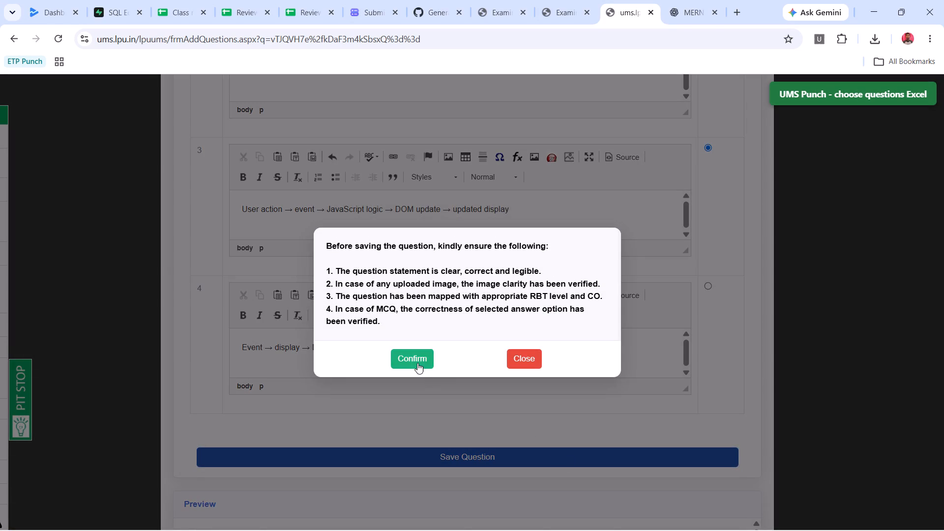
{"action": "left_click", "coordinate": [417, 363]}
{"action": "key", "text": "space"}
{"action": "key", "text": "alt+Tab"}
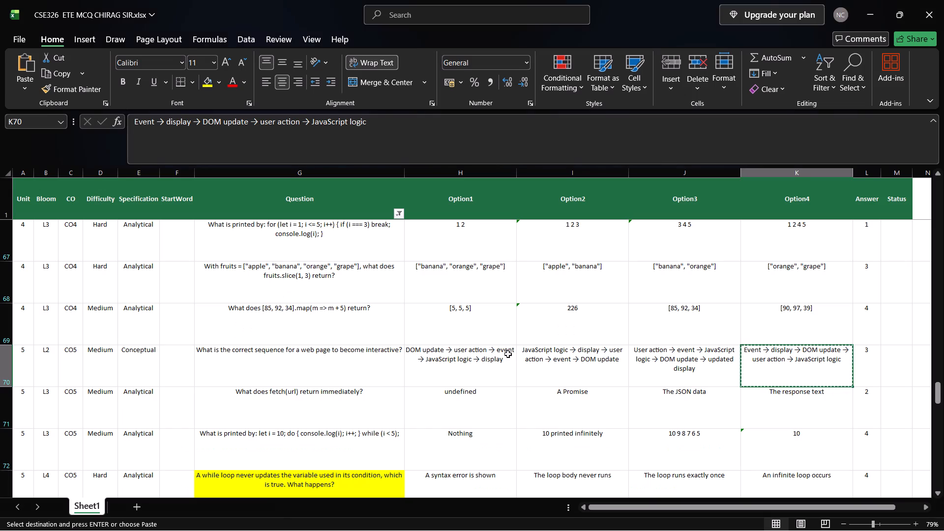
Set difficulty Medium, specification Descriptive and start word [Any Other] in UMS, and copy in the workbook question "What does fetch(url) return immediately?".
{"action": "left_click", "coordinate": [353, 399]}
{"action": "key", "text": "ctrl+c"}
{"action": "key", "text": "alt+Tab"}
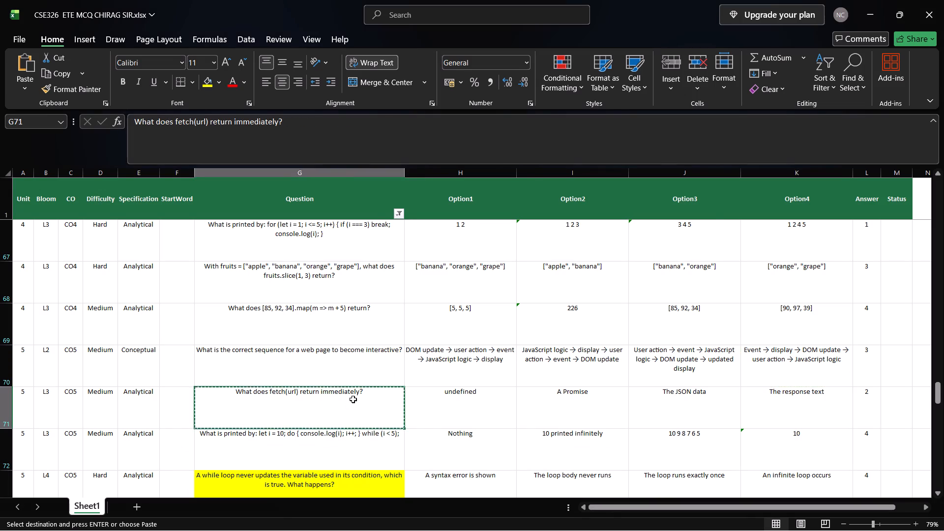
{"action": "scroll", "coordinate": [397, 303], "scroll_direction": "down", "scroll_amount": 4}
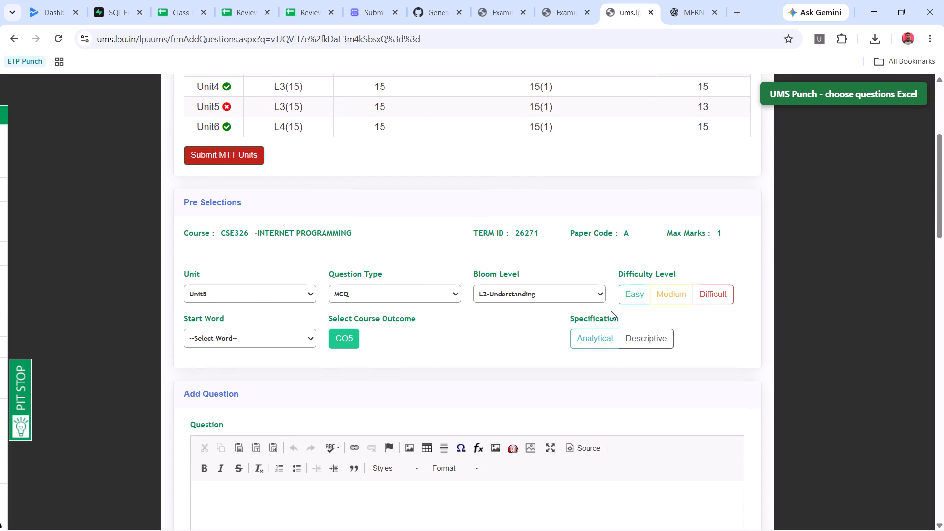
{"action": "left_click", "coordinate": [678, 296]}
{"action": "left_click", "coordinate": [646, 339]}
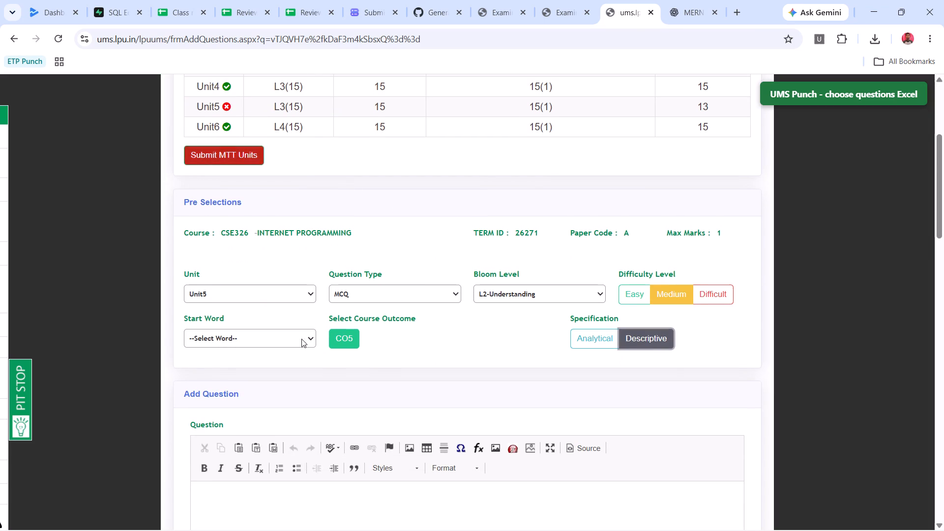
{"action": "left_click", "coordinate": [301, 339]}
{"action": "left_click", "coordinate": [248, 92]}
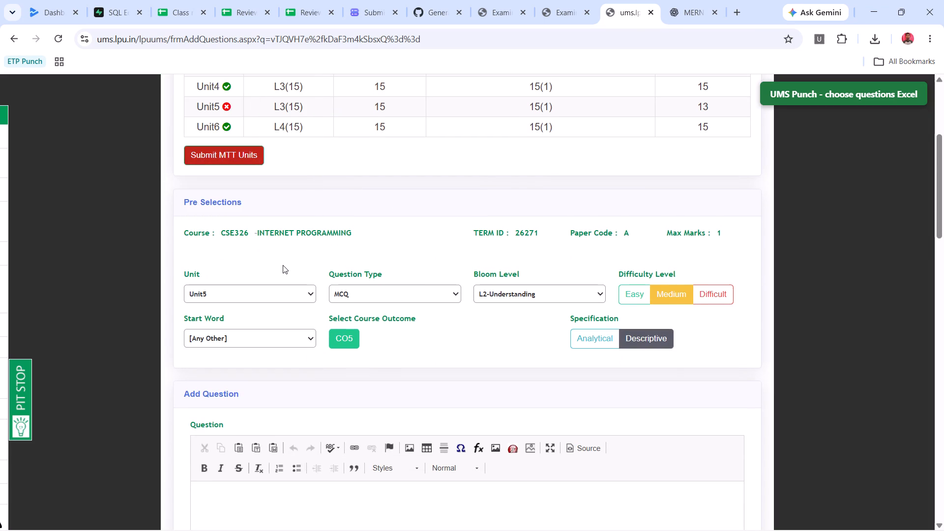
{"action": "key", "text": "ctrl+shift+v"}
Copy the fetch(url) question's Option1 "undefined" and Option2 "A Promise" from the workbook into UMS options 1 and 2.
{"action": "key", "text": "alt+Tab"}
{"action": "key", "text": "Tab"}
{"action": "key", "text": "ctrl+c"}
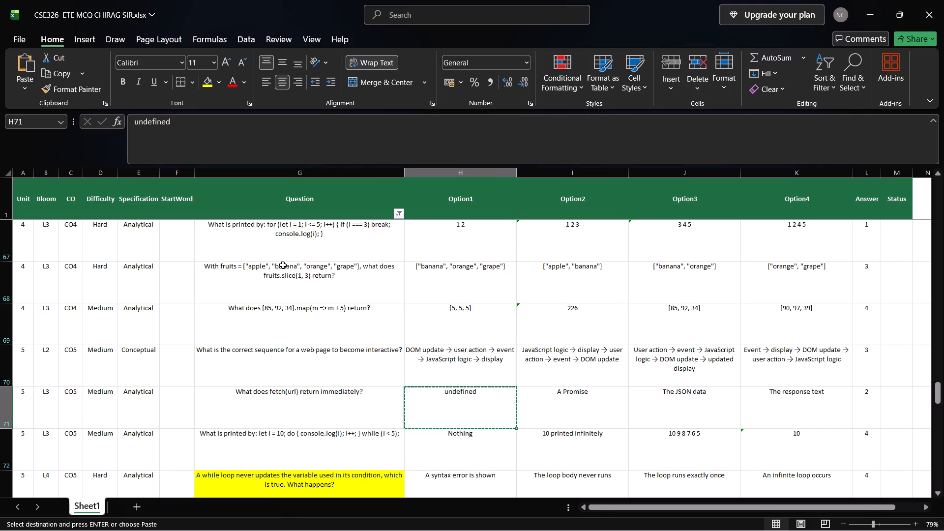
{"action": "key", "text": "alt+Tab"}
{"action": "scroll", "coordinate": [283, 352], "scroll_direction": "down", "scroll_amount": 2}
{"action": "scroll", "coordinate": [322, 433], "scroll_direction": "down", "scroll_amount": 1}
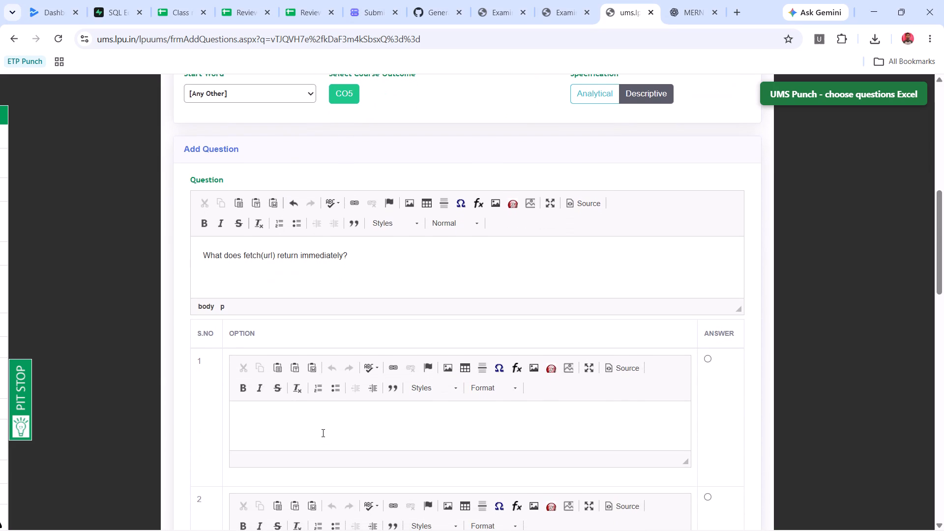
{"action": "left_click", "coordinate": [322, 433]}
{"action": "key", "text": "ctrl+shift+v"}
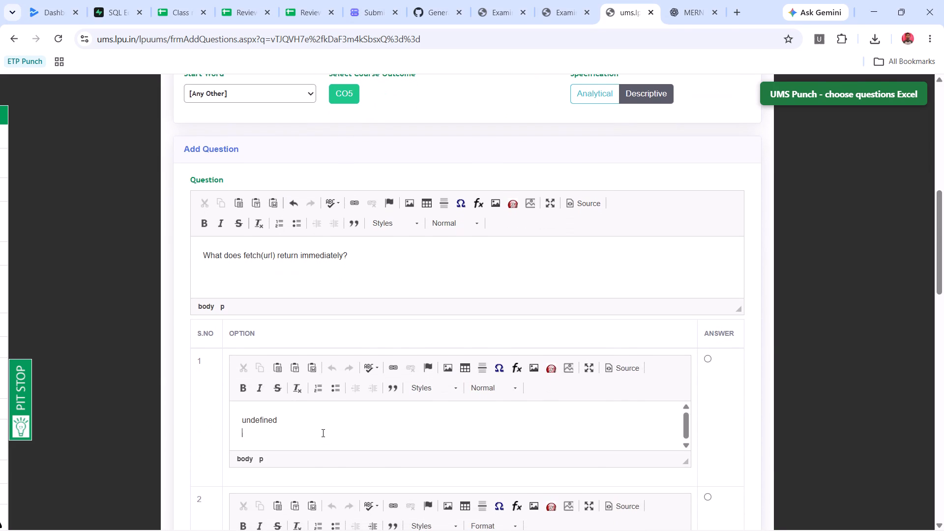
{"action": "key", "text": "alt+Tab"}
{"action": "key", "text": "Tab"}
{"action": "key", "text": "ctrl+c"}
{"action": "key", "text": "alt+Tab"}
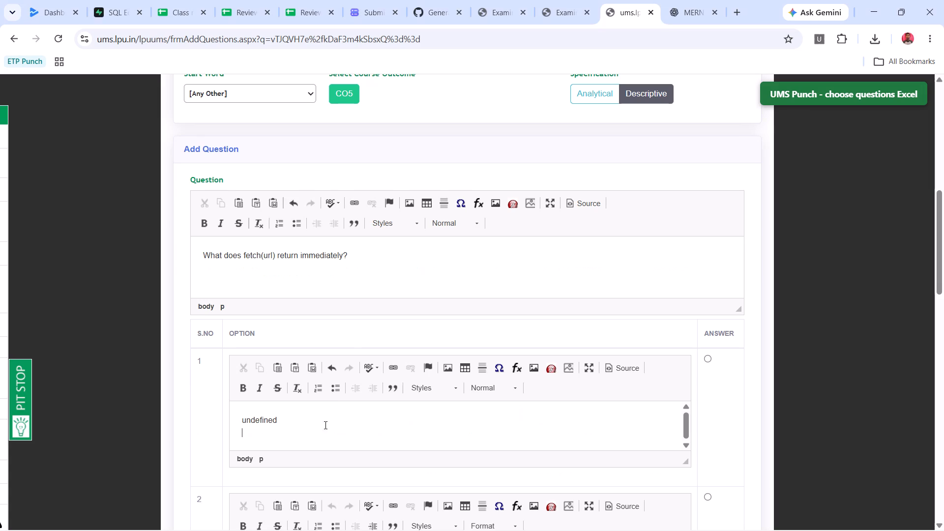
{"action": "scroll", "coordinate": [348, 346], "scroll_direction": "down", "scroll_amount": 2}
{"action": "left_click", "coordinate": [314, 424]}
{"action": "key", "text": "ctrl+shift+v"}
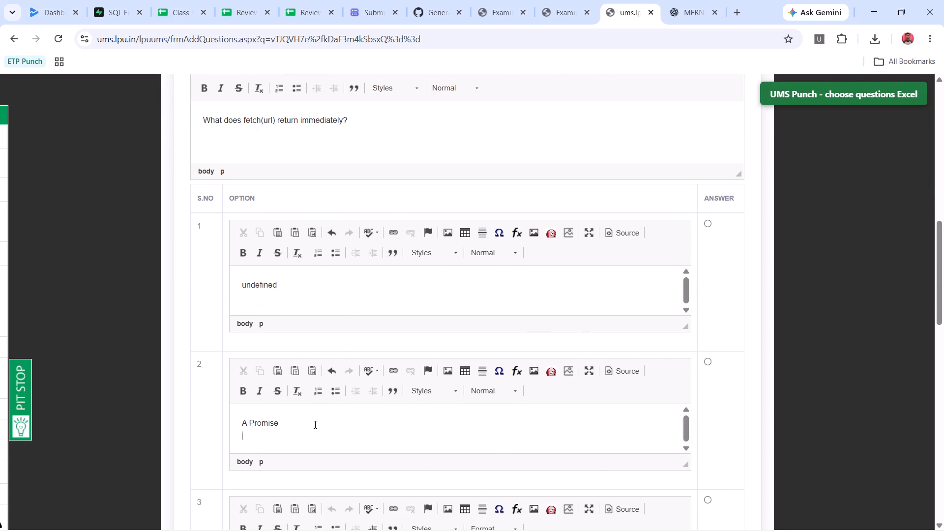
Copy the fetch(url) question's Option3 "The JSON data" and Option4 "The response text" from the workbook into UMS options 3 and 4.
{"action": "key", "text": "alt+Tab"}
{"action": "key", "text": "Tab"}
{"action": "key", "text": "ctrl+c"}
{"action": "key", "text": "alt+Tab"}
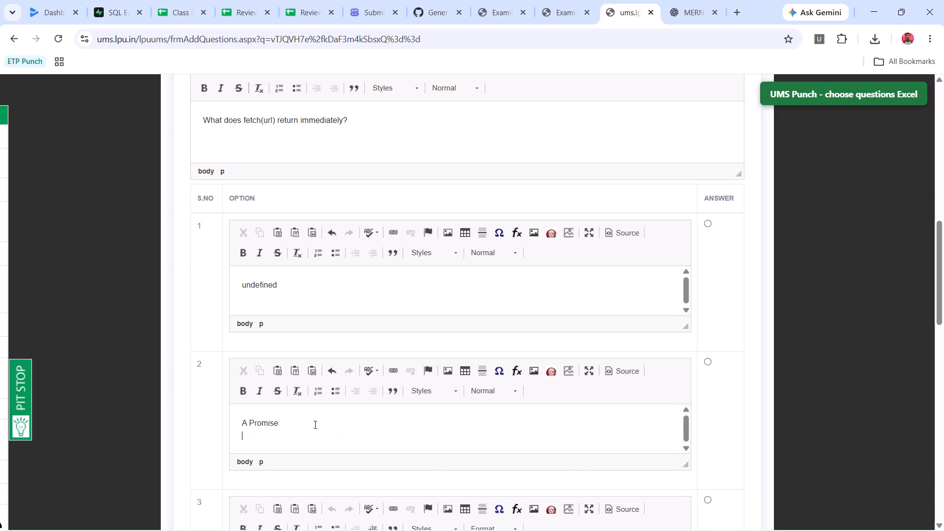
{"action": "scroll", "coordinate": [314, 424], "scroll_direction": "down", "scroll_amount": 2}
{"action": "scroll", "coordinate": [347, 337], "scroll_direction": "down", "scroll_amount": 2}
{"action": "left_click", "coordinate": [310, 413]}
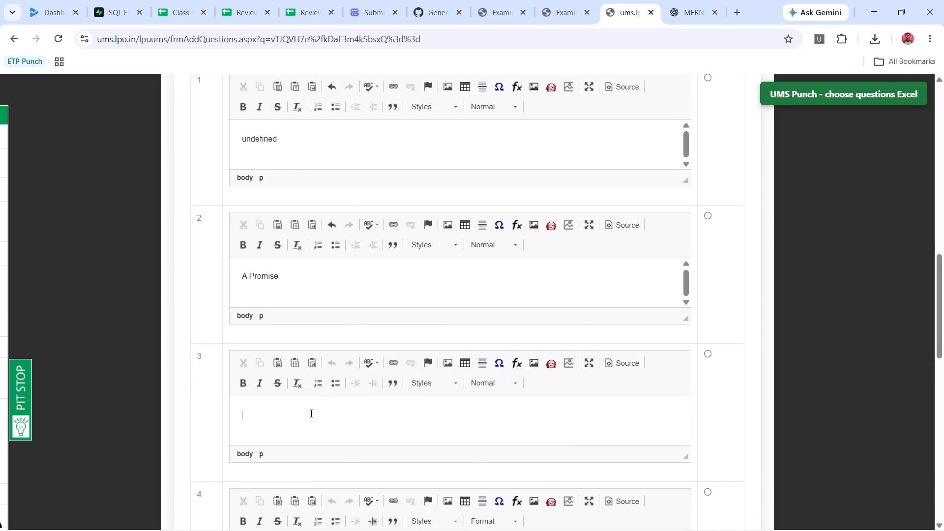
{"action": "key", "text": "ctrl+shift+v"}
{"action": "key", "text": "alt+Tab"}
{"action": "key", "text": "Tab"}
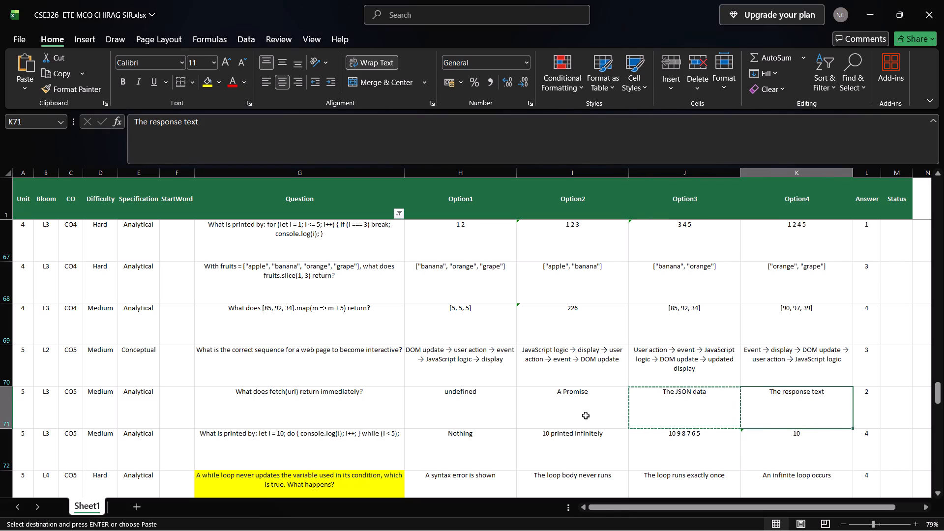
{"action": "key", "text": "ctrl+c"}
{"action": "key", "text": "alt+Tab"}
{"action": "scroll", "coordinate": [512, 442], "scroll_direction": "down", "scroll_amount": 2}
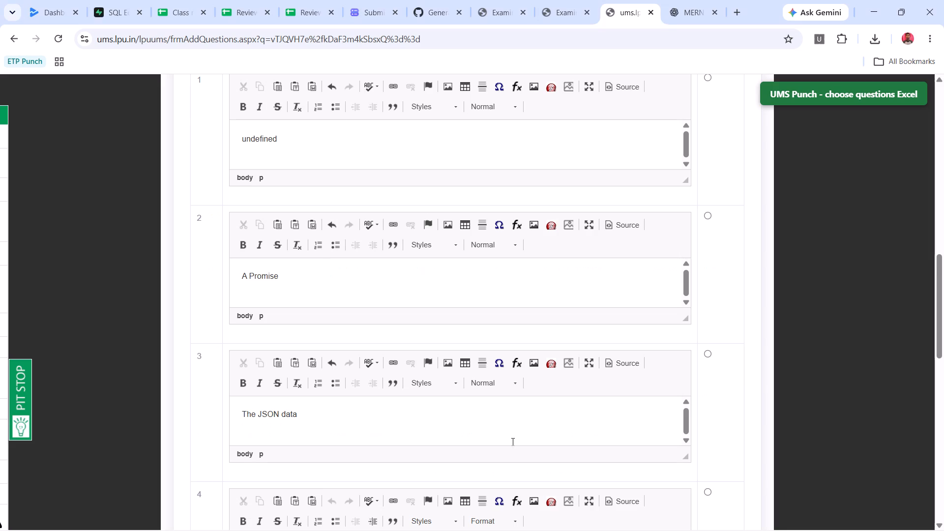
{"action": "scroll", "coordinate": [512, 442], "scroll_direction": "down", "scroll_amount": 2}
{"action": "left_click", "coordinate": [426, 340]}
{"action": "key", "text": "ctrl+shift+v"}
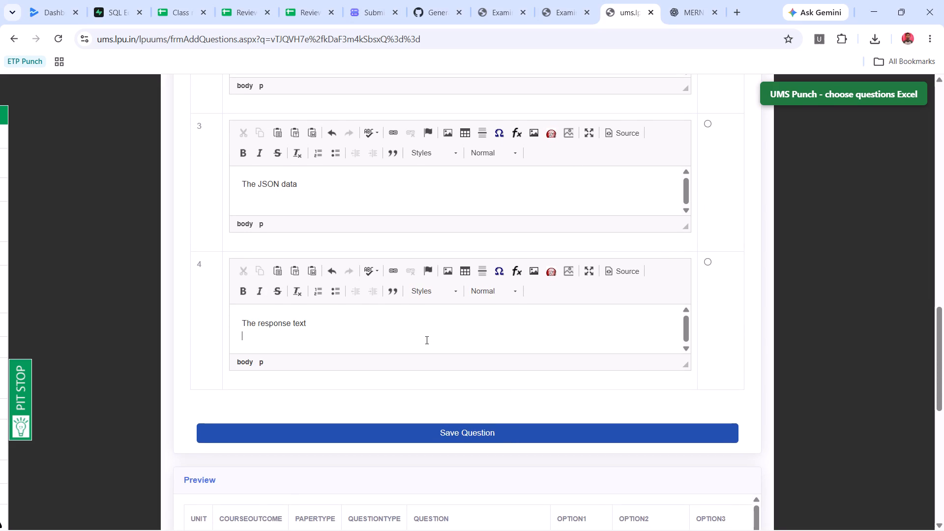
Mark option 2 as the correct answer, save the fetch(url) question in UMS, and return to the Excel workbook.
{"action": "key", "text": "alt+Tab"}
{"action": "key", "text": "alt+Tab"}
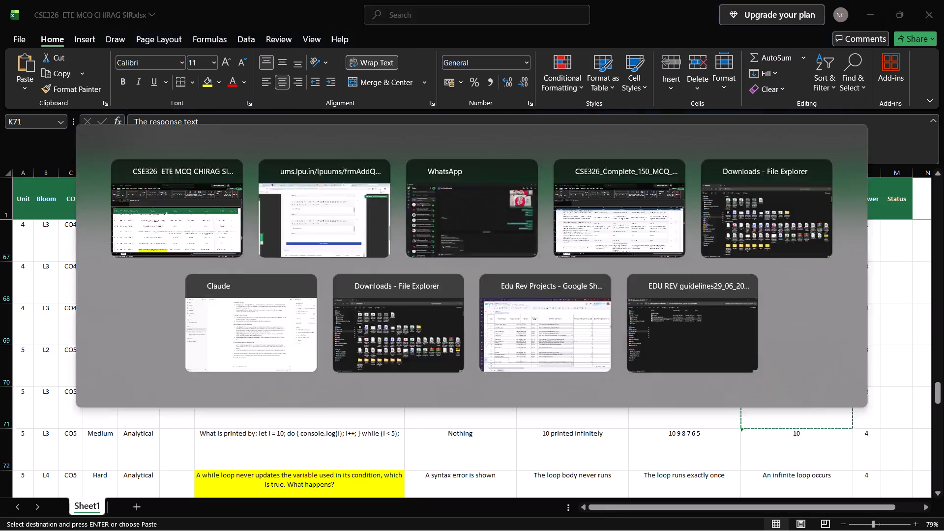
{"action": "scroll", "coordinate": [513, 265], "scroll_direction": "up", "scroll_amount": 4}
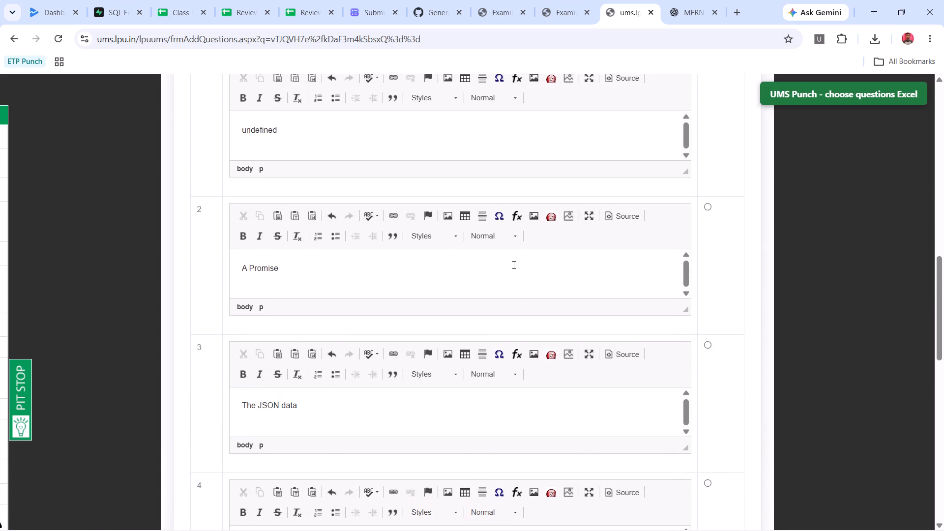
{"action": "left_click", "coordinate": [707, 207]}
{"action": "scroll", "coordinate": [727, 305], "scroll_direction": "down", "scroll_amount": 4}
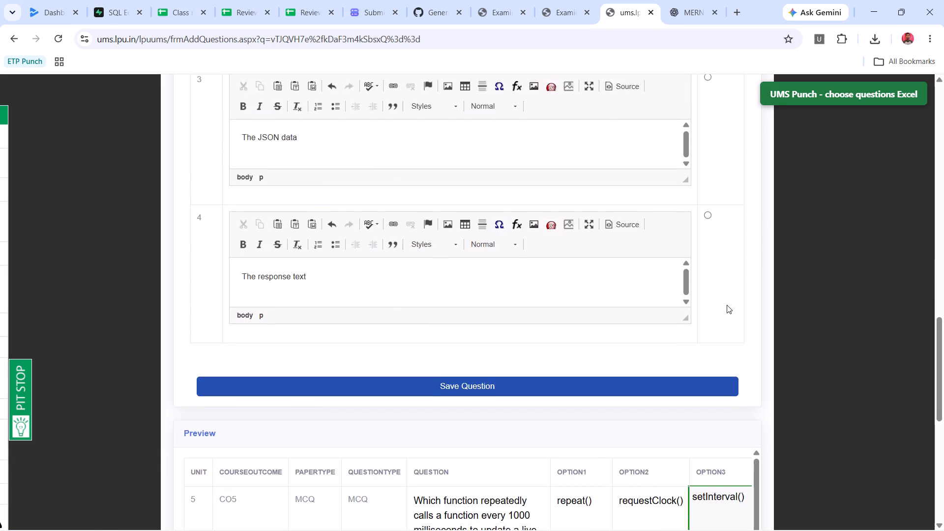
{"action": "left_click", "coordinate": [561, 372]}
{"action": "left_click", "coordinate": [415, 362]}
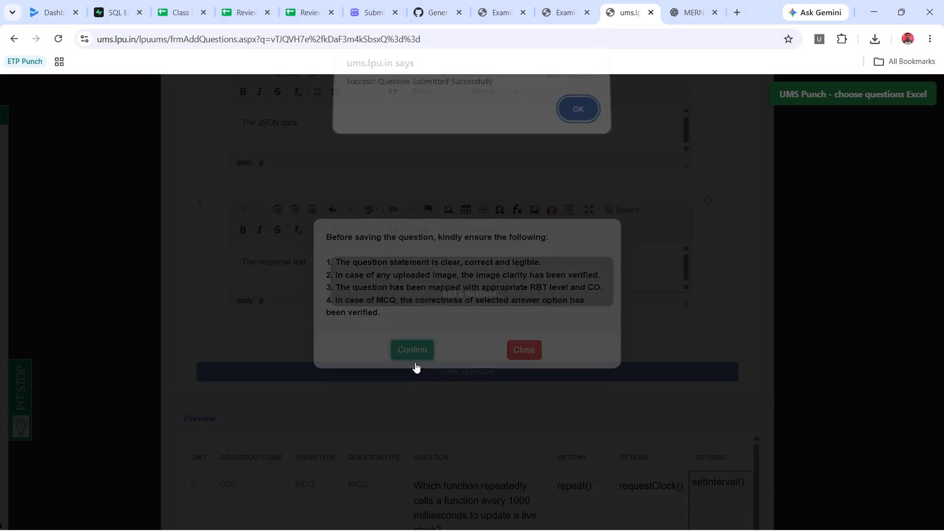
{"action": "key", "text": "space"}
{"action": "key", "text": "alt+Tab"}
Set difficulty Medium, specification Analytical and start word [Any Other] in UMS, and copy in the workbook's do-while question starting with let i = 10.
{"action": "scroll", "coordinate": [632, 370], "scroll_direction": "down", "scroll_amount": 1}
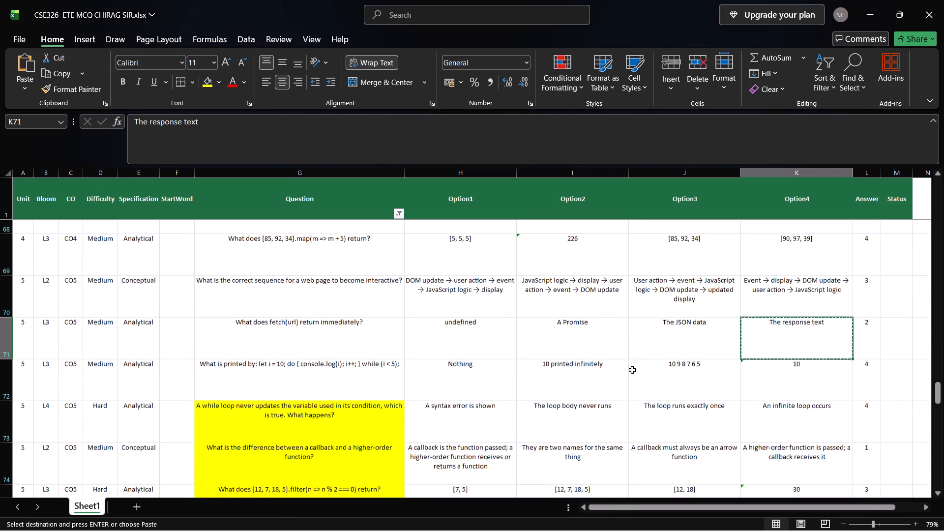
{"action": "left_click", "coordinate": [356, 369]}
{"action": "key", "text": "ctrl+c"}
{"action": "key", "text": "alt+Tab"}
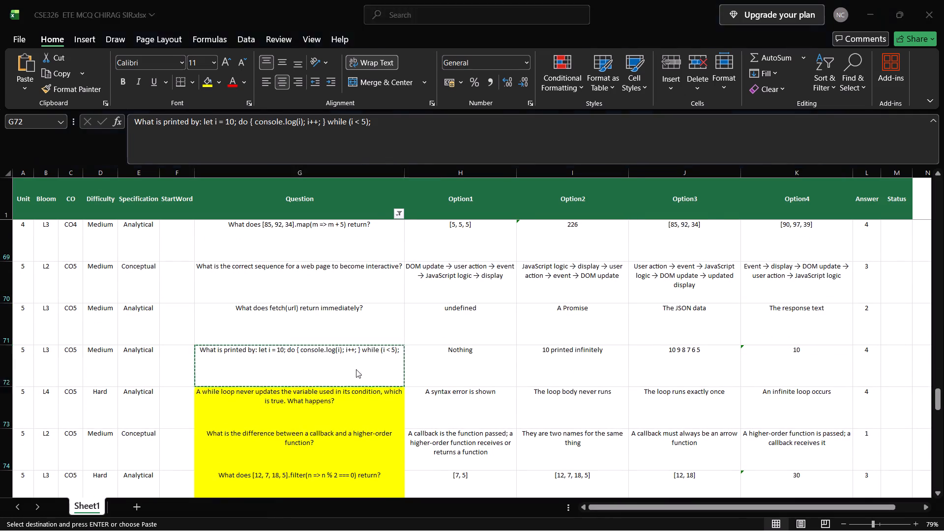
{"action": "scroll", "coordinate": [435, 300], "scroll_direction": "down", "scroll_amount": 4}
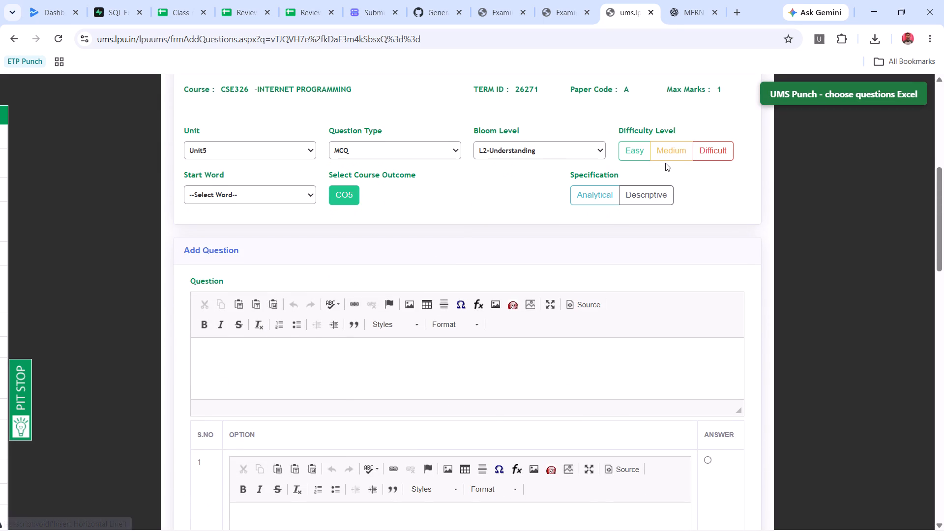
{"action": "left_click", "coordinate": [667, 159]}
{"action": "left_click", "coordinate": [595, 186]}
{"action": "key", "text": "alt+Tab"}
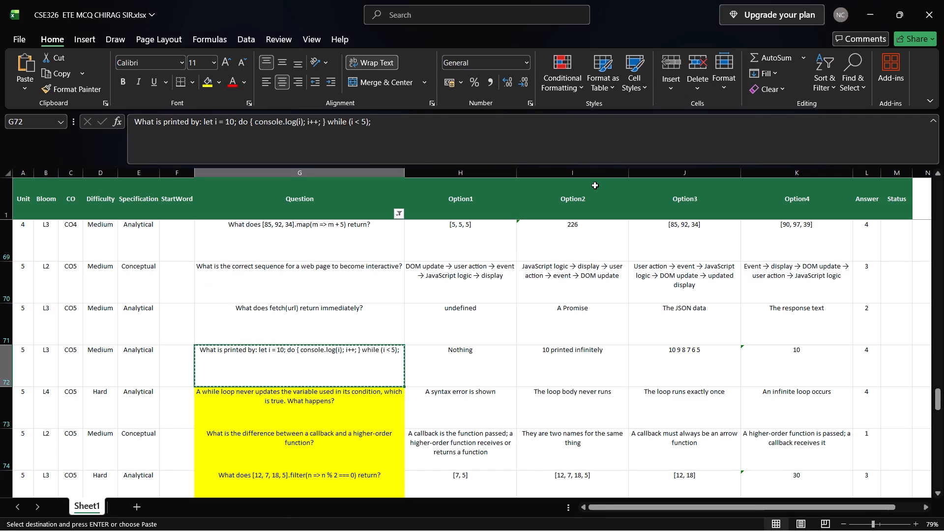
{"action": "key", "text": "alt+Tab"}
{"action": "left_click", "coordinate": [233, 194]}
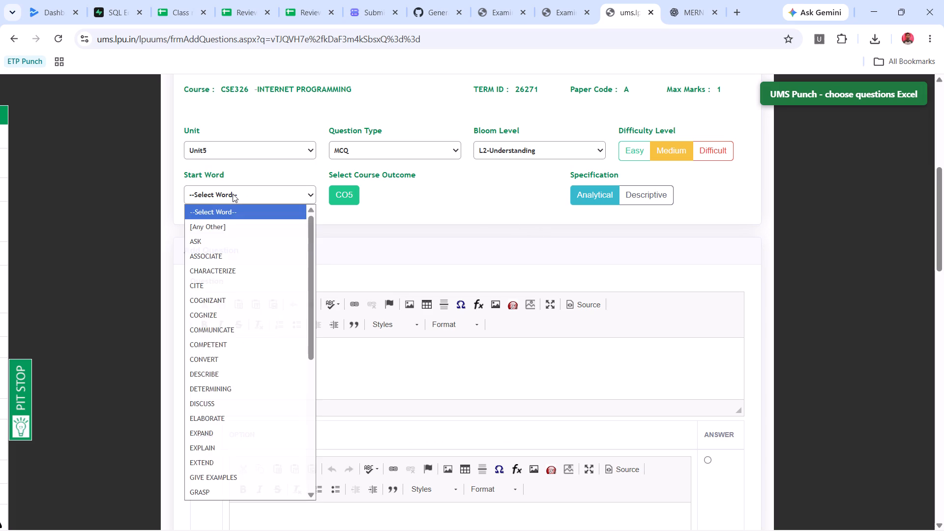
{"action": "left_click", "coordinate": [213, 221]}
{"action": "left_click", "coordinate": [261, 370]}
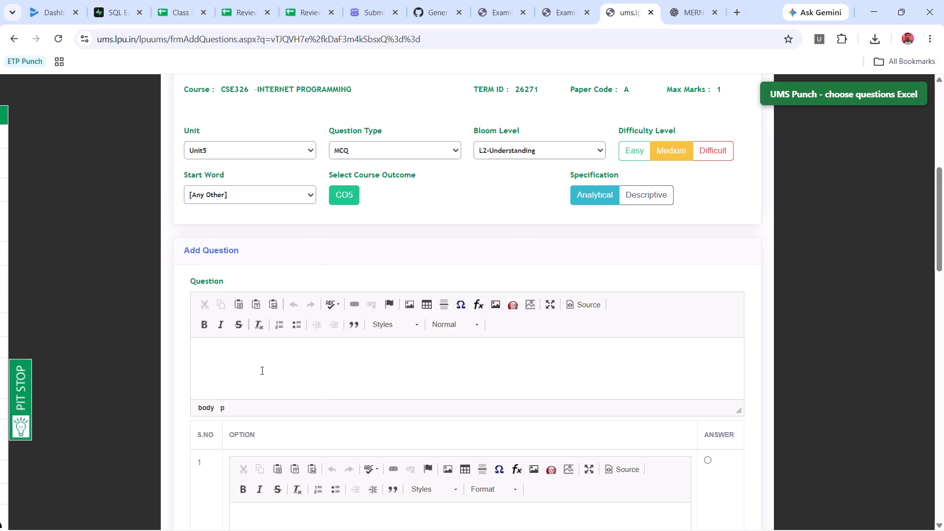
{"action": "key", "text": "ctrl+shift+v"}
Copy the do-while question's Option1 "Nothing" and Option2 "10 printed infinitely" from the workbook into UMS options 1 and 2.
{"action": "key", "text": "alt+Tab"}
{"action": "key", "text": "Tab"}
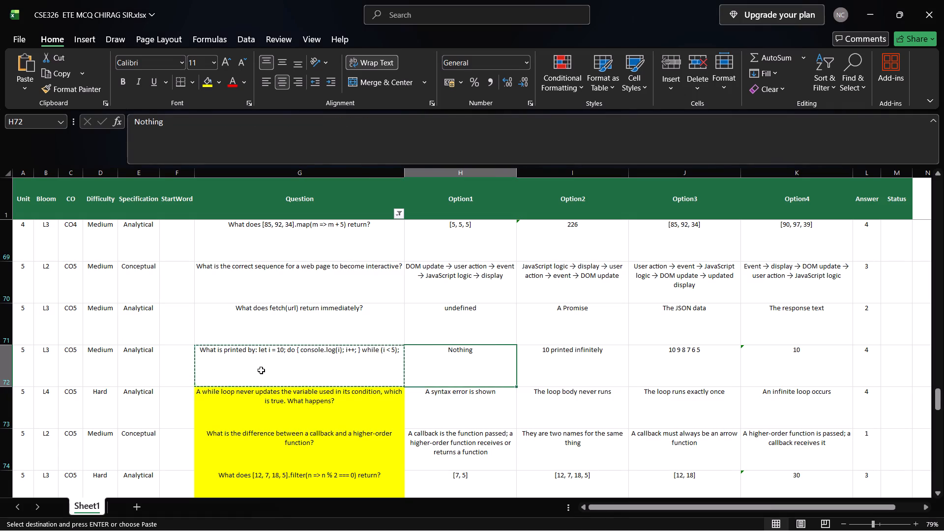
{"action": "key", "text": "ctrl+c"}
{"action": "key", "text": "alt+Tab"}
{"action": "scroll", "coordinate": [288, 428], "scroll_direction": "down", "scroll_amount": 1}
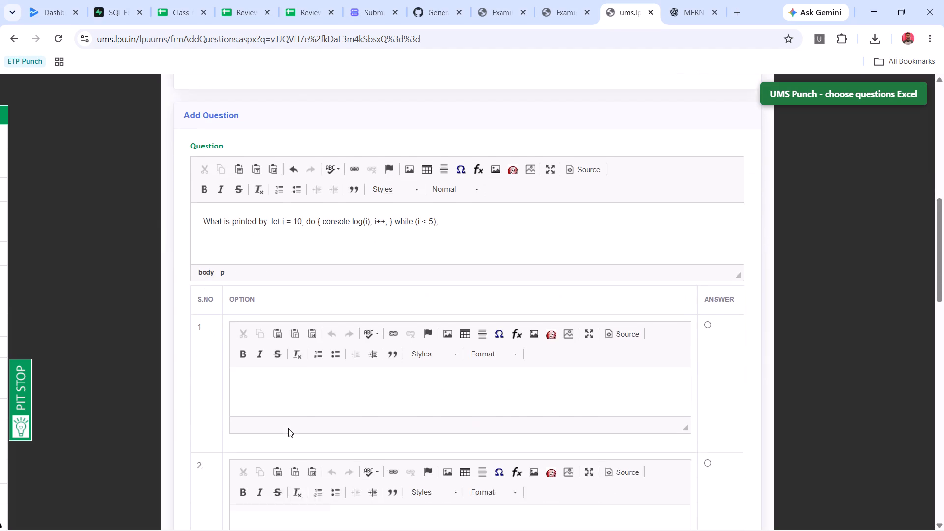
{"action": "scroll", "coordinate": [288, 428], "scroll_direction": "down", "scroll_amount": 1}
{"action": "left_click", "coordinate": [307, 375]}
{"action": "key", "text": "ctrl+shift+v"}
{"action": "key", "text": "alt+Tab"}
{"action": "key", "text": "Tab"}
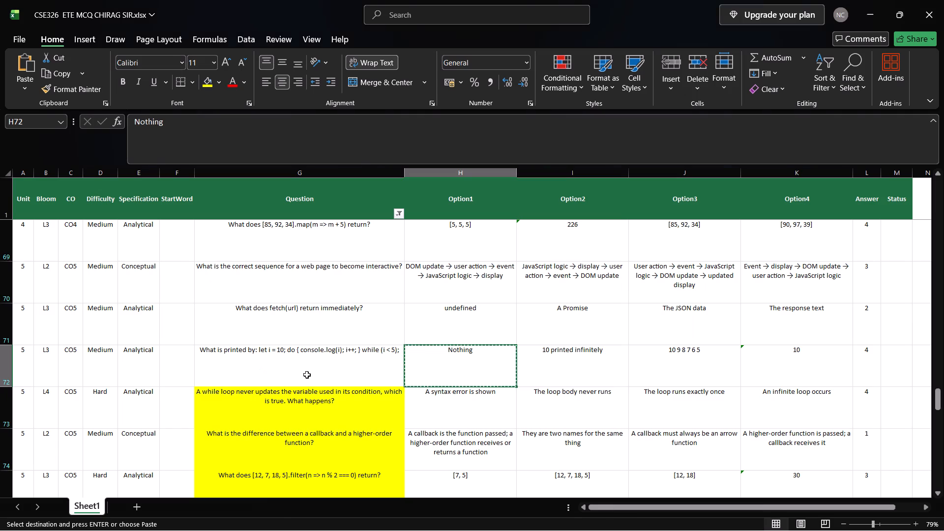
{"action": "key", "text": "ctrl+c"}
{"action": "key", "text": "alt+Tab"}
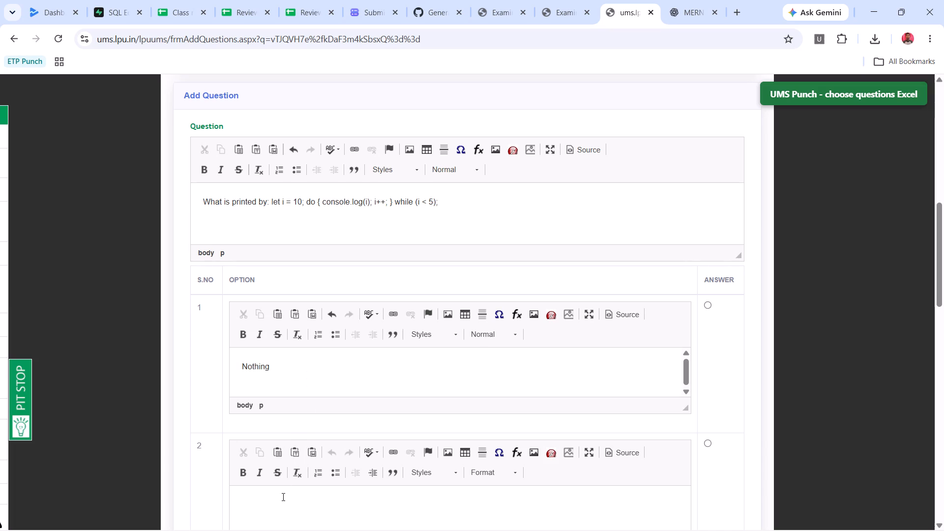
{"action": "left_click", "coordinate": [281, 499]}
{"action": "key", "text": "ctrl+shift+v"}
Copy the do-while question's Option3 "10 9 8 7 6 5" and Option4 "10" from the workbook into UMS options 3 and 4.
{"action": "key", "text": "alt+Tab"}
{"action": "key", "text": "Tab"}
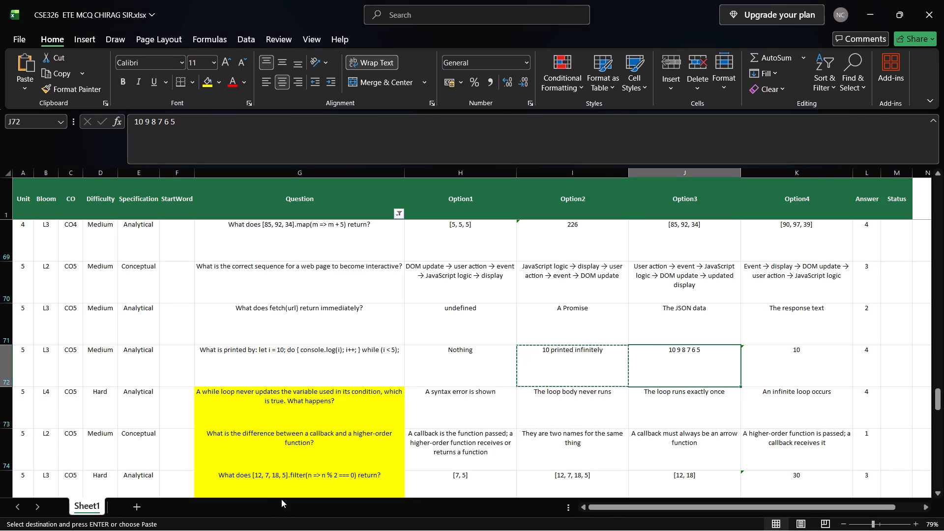
{"action": "key", "text": "ctrl+c"}
{"action": "key", "text": "alt+Tab"}
{"action": "scroll", "coordinate": [281, 499], "scroll_direction": "down", "scroll_amount": 2}
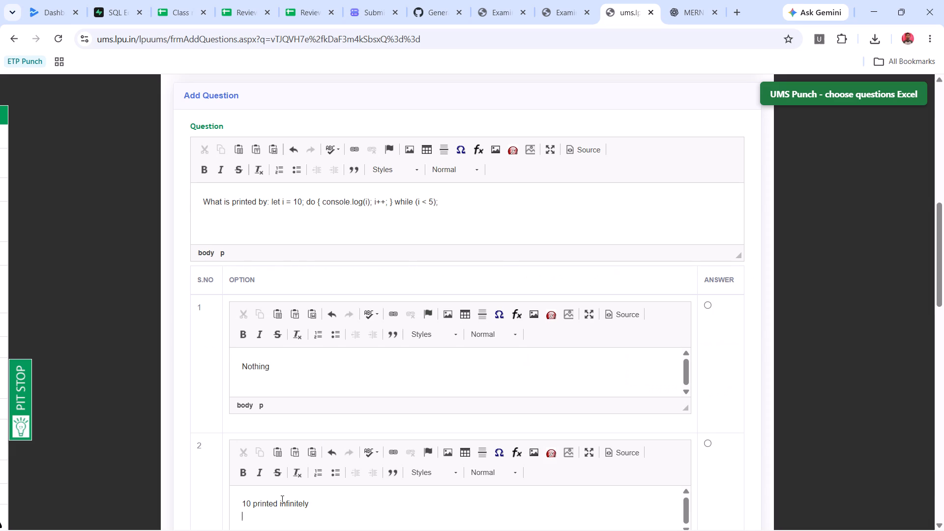
{"action": "scroll", "coordinate": [315, 437], "scroll_direction": "down", "scroll_amount": 2}
{"action": "left_click", "coordinate": [299, 471]}
{"action": "key", "text": "ctrl+shift+v"}
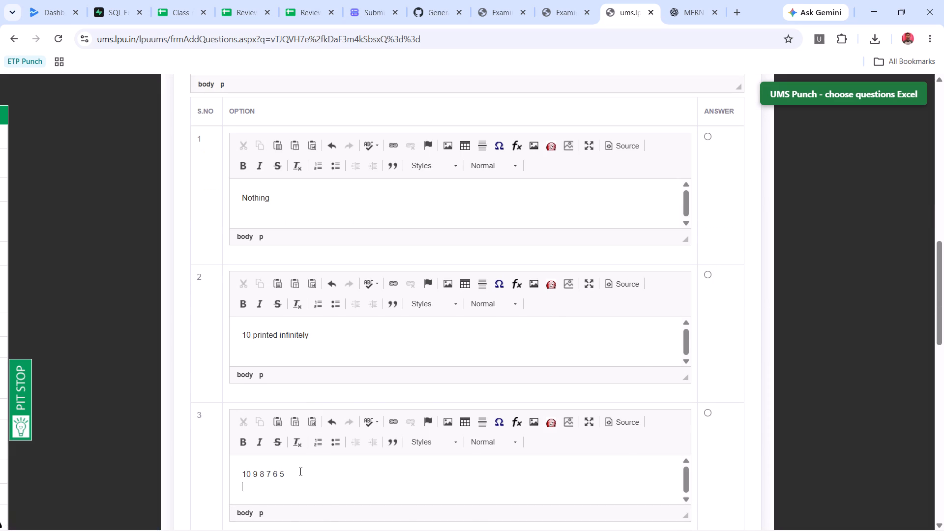
{"action": "key", "text": "alt+Tab"}
{"action": "key", "text": "Tab"}
{"action": "key", "text": "ctrl+c"}
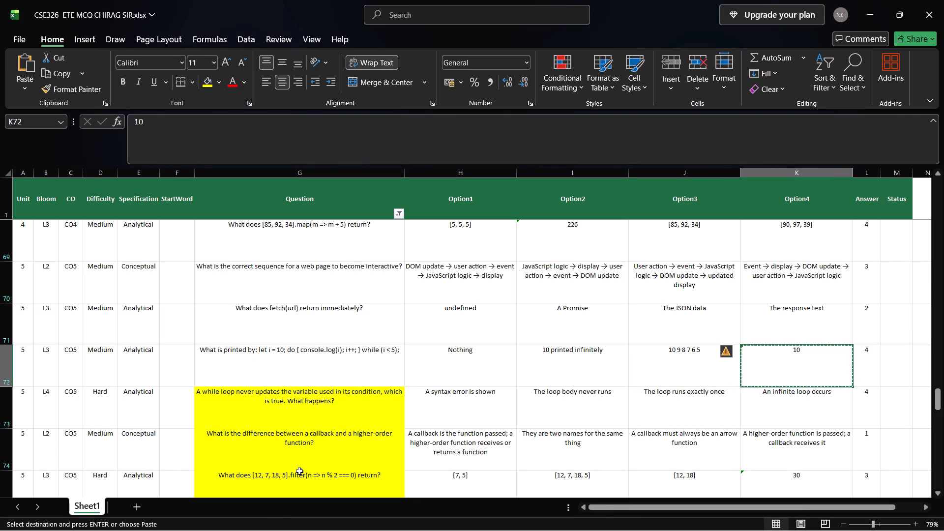
{"action": "key", "text": "alt+Tab"}
{"action": "scroll", "coordinate": [325, 405], "scroll_direction": "down", "scroll_amount": 2}
{"action": "left_click", "coordinate": [290, 474]}
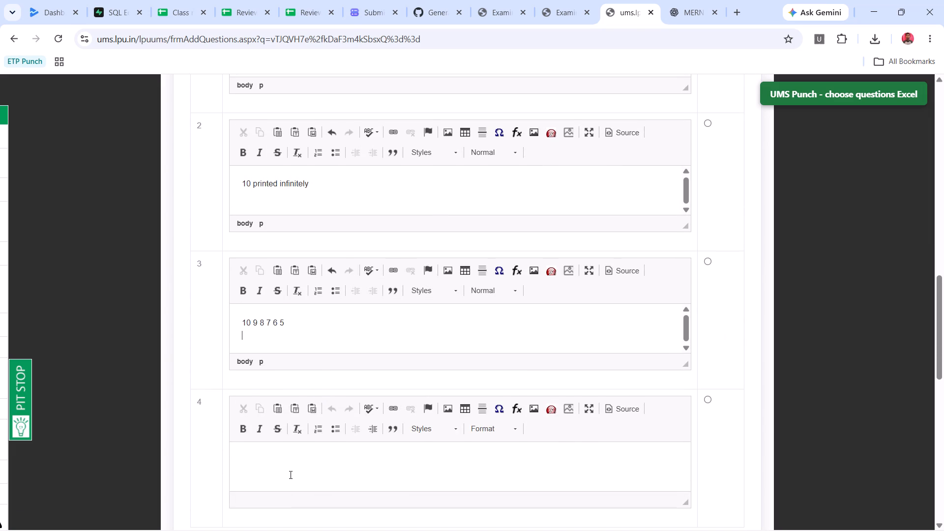
{"action": "key", "text": "ctrl+shift+v"}
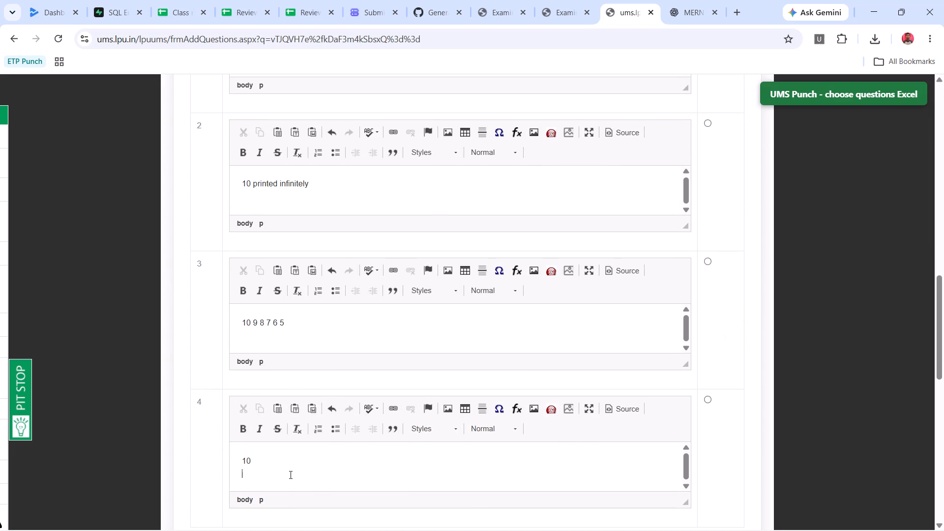
{"action": "scroll", "coordinate": [398, 201], "scroll_direction": "up", "scroll_amount": 4}
{"action": "scroll", "coordinate": [425, 166], "scroll_direction": "up", "scroll_amount": 3}
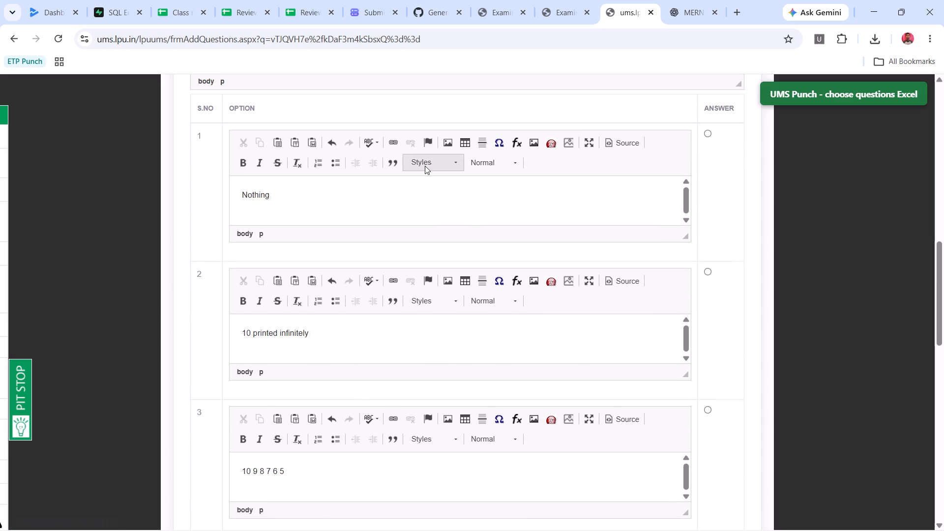
{"action": "scroll", "coordinate": [425, 166], "scroll_direction": "up", "scroll_amount": 2}
{"action": "triple_click", "coordinate": [402, 151]}
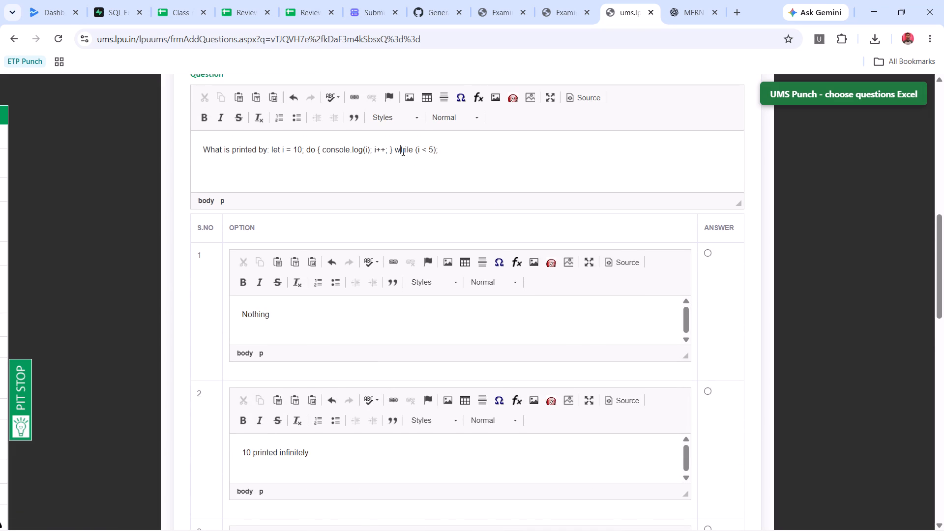
{"action": "key", "text": "ctrl+c"}
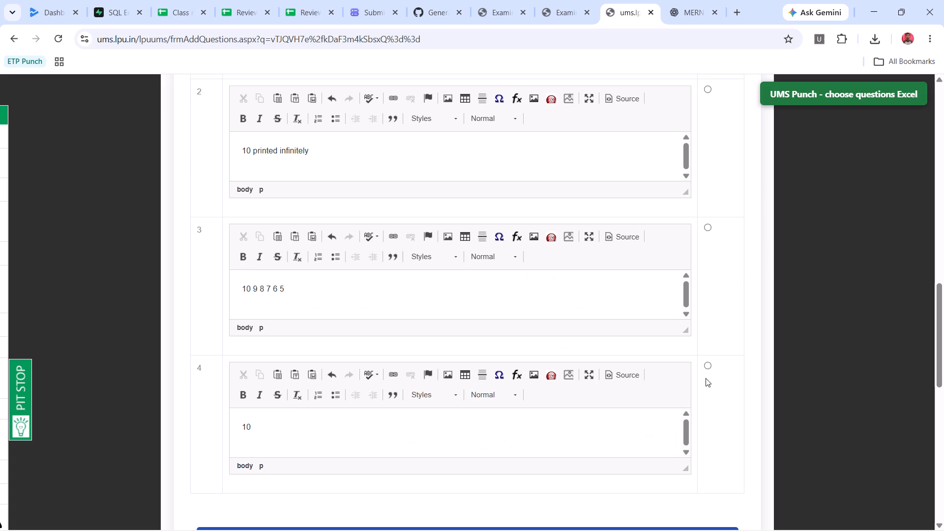
{"action": "left_click", "coordinate": [709, 367]}
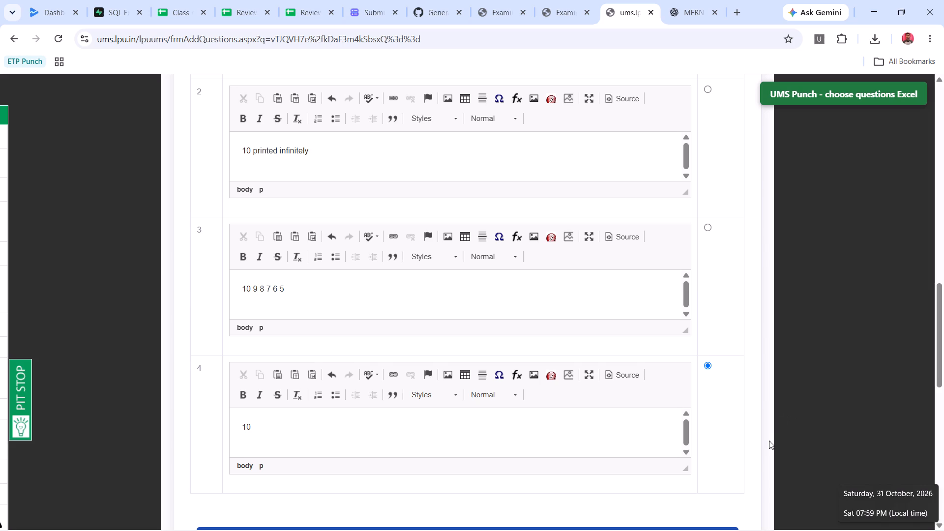
{"action": "scroll", "coordinate": [745, 454], "scroll_direction": "down", "scroll_amount": 1}
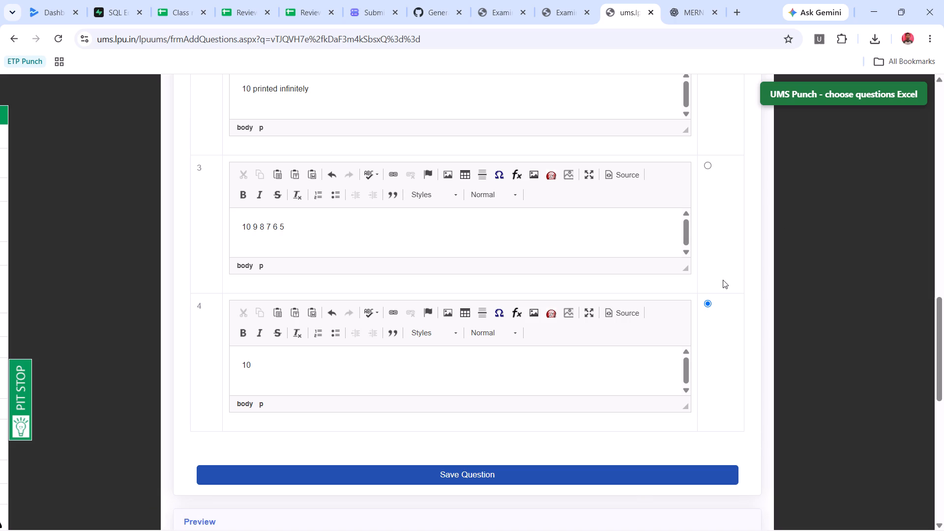
{"action": "left_click", "coordinate": [467, 470]}
{"action": "left_click", "coordinate": [410, 353]}
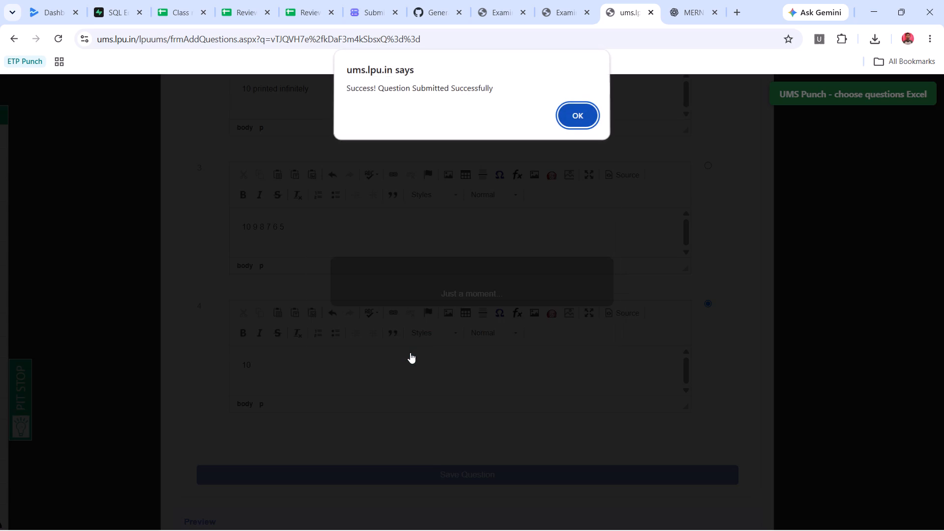
{"action": "key", "text": "space"}
Glance at the workbook and return to UMS to review the saved Unit 5 questions and their options in the Preview table.
{"action": "key", "text": "alt+Tab"}
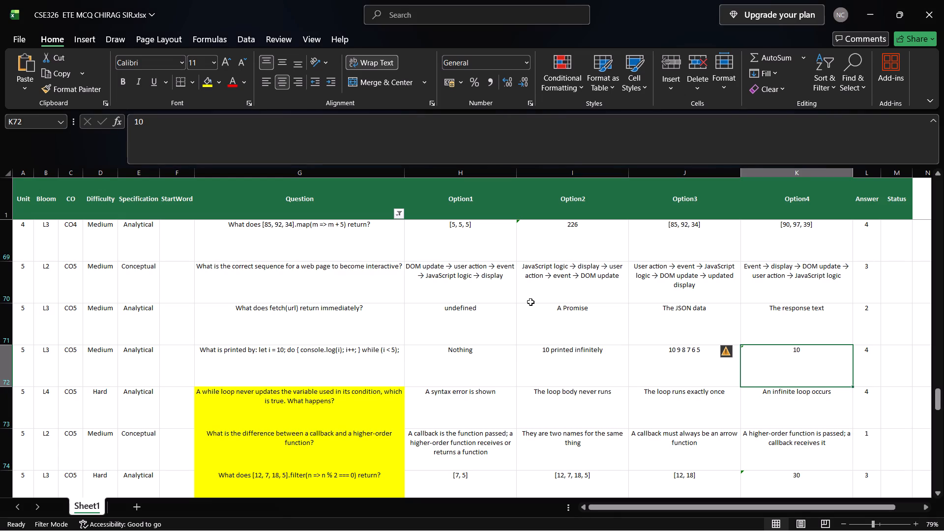
{"action": "key", "text": "alt+Tab"}
{"action": "scroll", "coordinate": [541, 382], "scroll_direction": "down", "scroll_amount": 10}
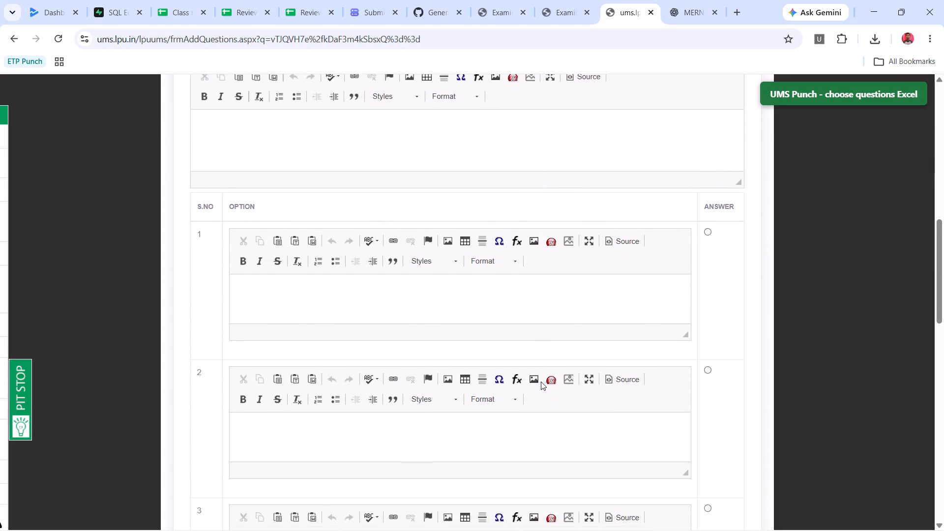
{"action": "scroll", "coordinate": [541, 382], "scroll_direction": "down", "scroll_amount": 6}
{"action": "scroll", "coordinate": [541, 382], "scroll_direction": "up", "scroll_amount": 3}
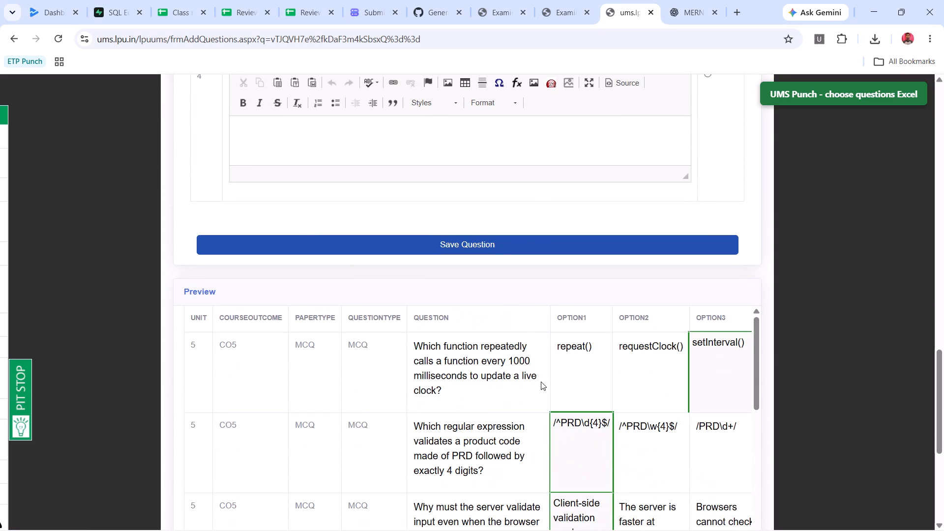
{"action": "scroll", "coordinate": [541, 382], "scroll_direction": "left", "scroll_amount": 4}
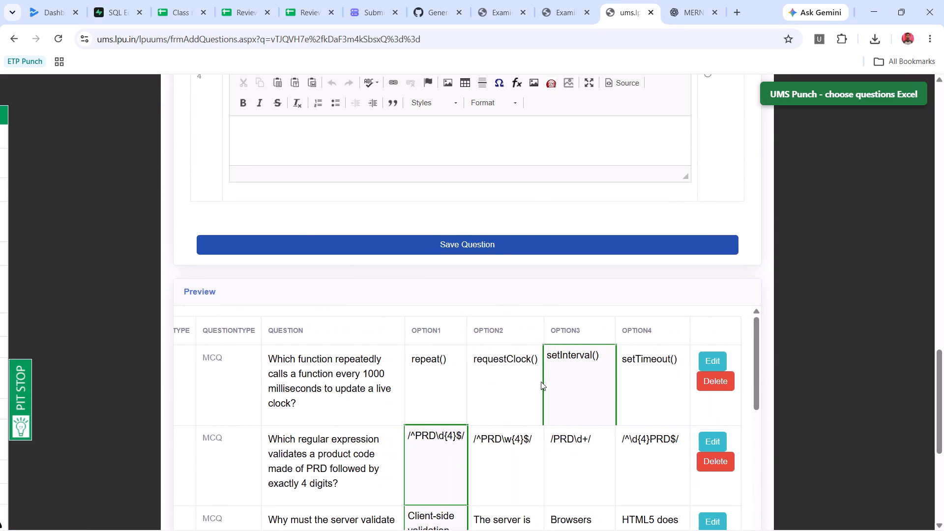
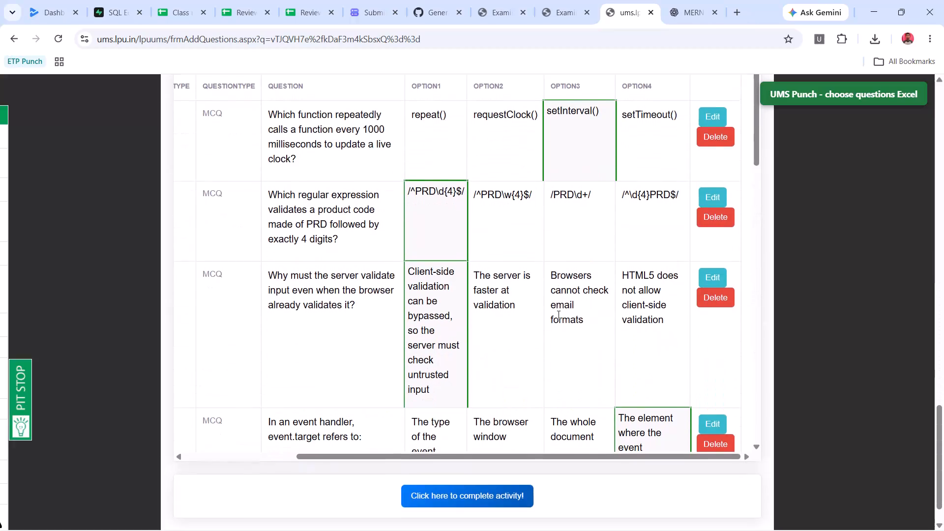
{"action": "scroll", "coordinate": [558, 314], "scroll_direction": "up", "scroll_amount": 1}
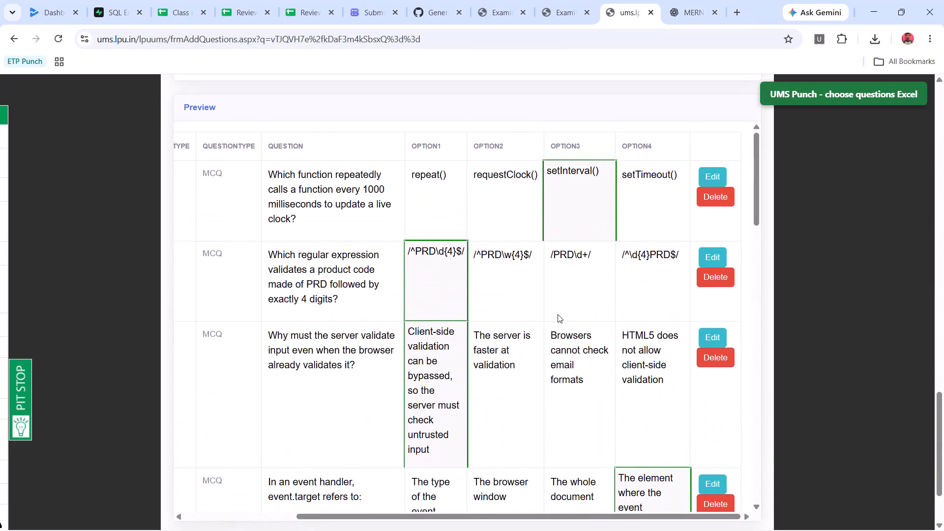
{"action": "scroll", "coordinate": [558, 314], "scroll_direction": "down", "scroll_amount": 7}
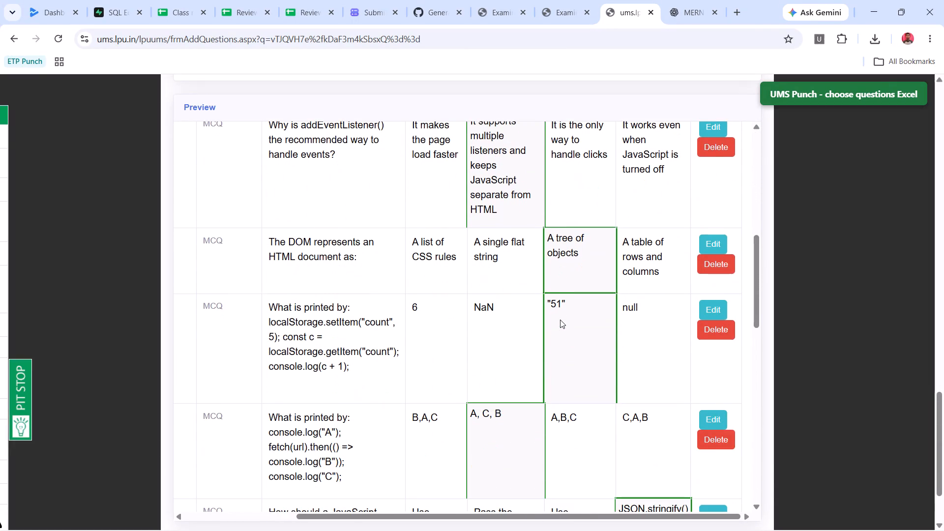
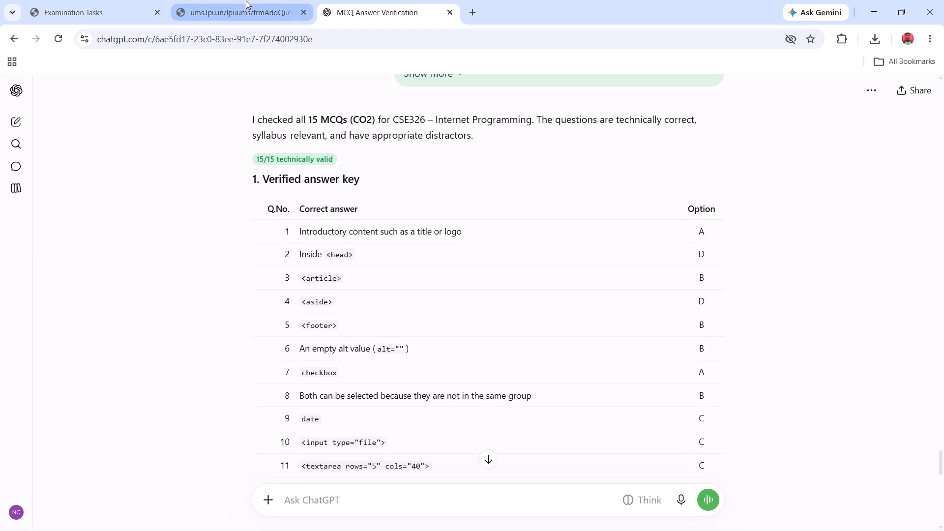
Return to the UMS question page and check the Unit 2 preview table's questions, options and marked answers.
{"action": "left_click", "coordinate": [260, 10]}
{"action": "left_click", "coordinate": [457, 182]}
{"action": "scroll", "coordinate": [524, 216], "scroll_direction": "up", "scroll_amount": 4}
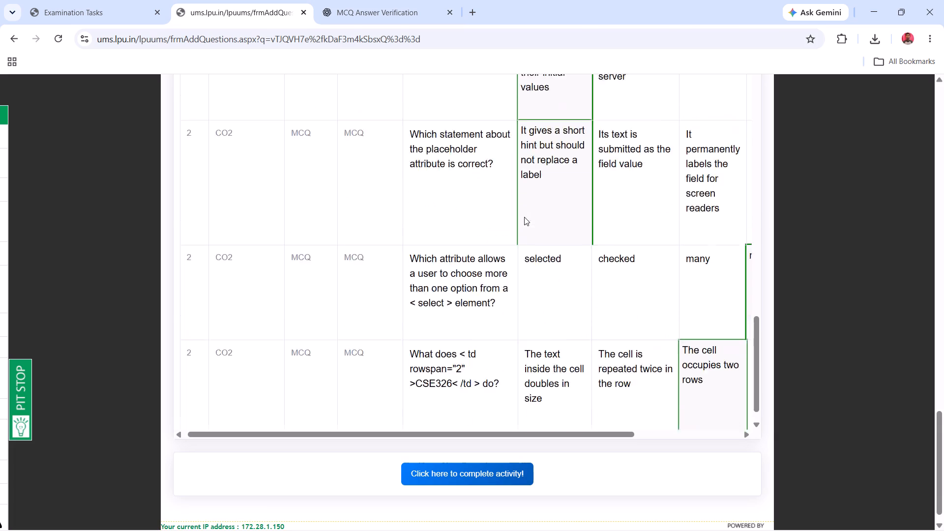
{"action": "scroll", "coordinate": [524, 217], "scroll_direction": "up", "scroll_amount": 6}
{"action": "scroll", "coordinate": [524, 217], "scroll_direction": "left", "scroll_amount": 8}
{"action": "scroll", "coordinate": [531, 222], "scroll_direction": "up", "scroll_amount": 14}
{"action": "scroll", "coordinate": [572, 218], "scroll_direction": "up", "scroll_amount": 3}
{"action": "scroll", "coordinate": [755, 241], "scroll_direction": "up", "scroll_amount": 3}
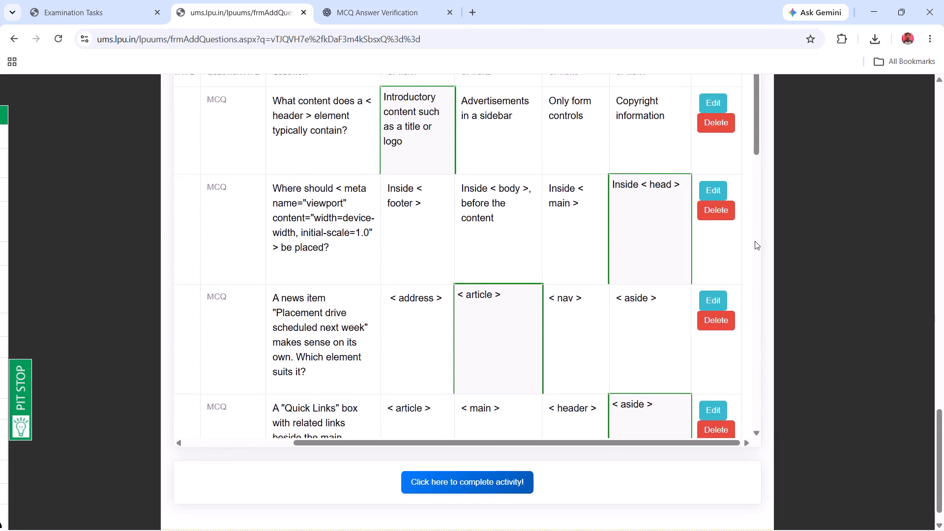
{"action": "scroll", "coordinate": [755, 241], "scroll_direction": "up", "scroll_amount": 2}
{"action": "scroll", "coordinate": [796, 255], "scroll_direction": "down", "scroll_amount": 2}
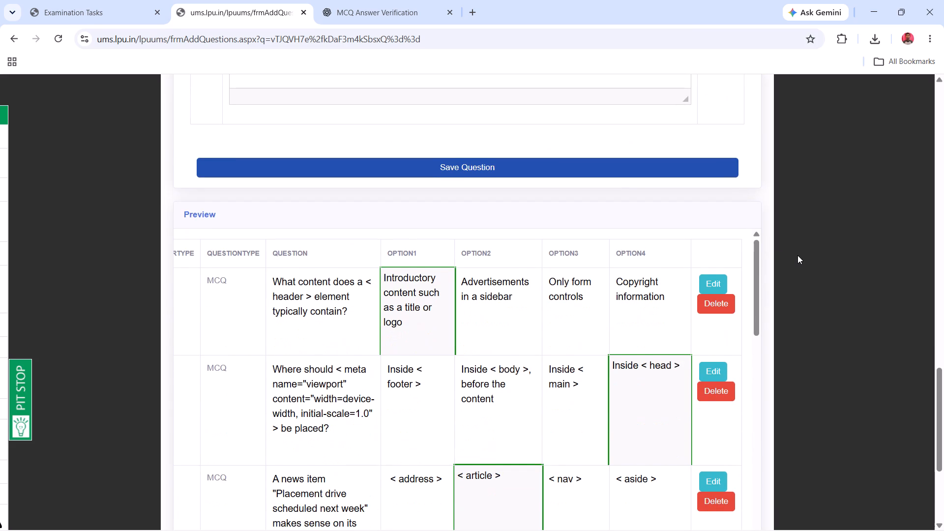
{"action": "scroll", "coordinate": [797, 255], "scroll_direction": "down", "scroll_amount": 1}
{"action": "scroll", "coordinate": [661, 262], "scroll_direction": "down", "scroll_amount": 1}
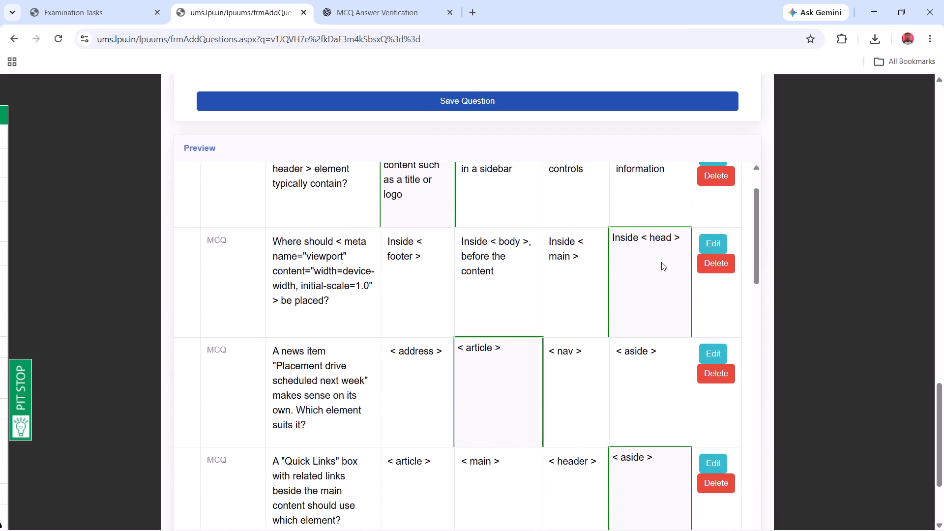
{"action": "scroll", "coordinate": [661, 262], "scroll_direction": "down", "scroll_amount": 11}
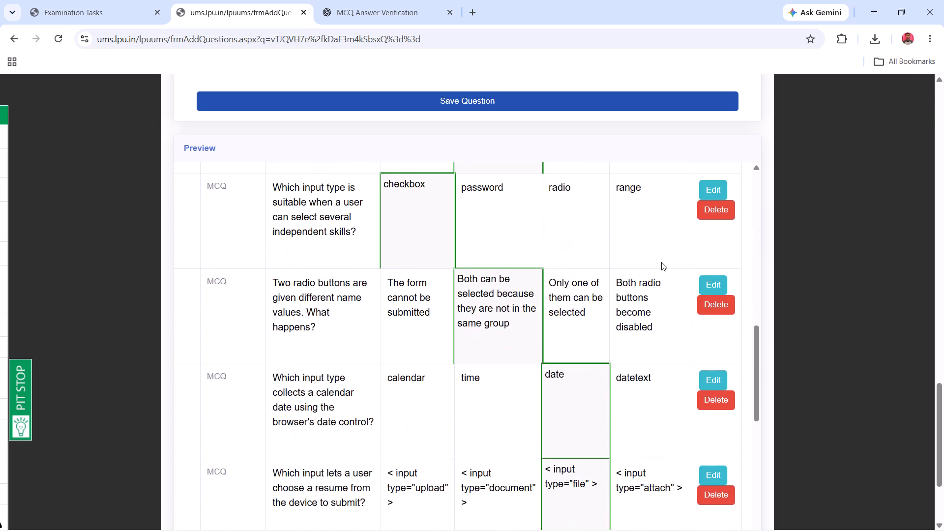
{"action": "scroll", "coordinate": [661, 262], "scroll_direction": "down", "scroll_amount": 11}
{"action": "scroll", "coordinate": [661, 262], "scroll_direction": "down", "scroll_amount": 11}
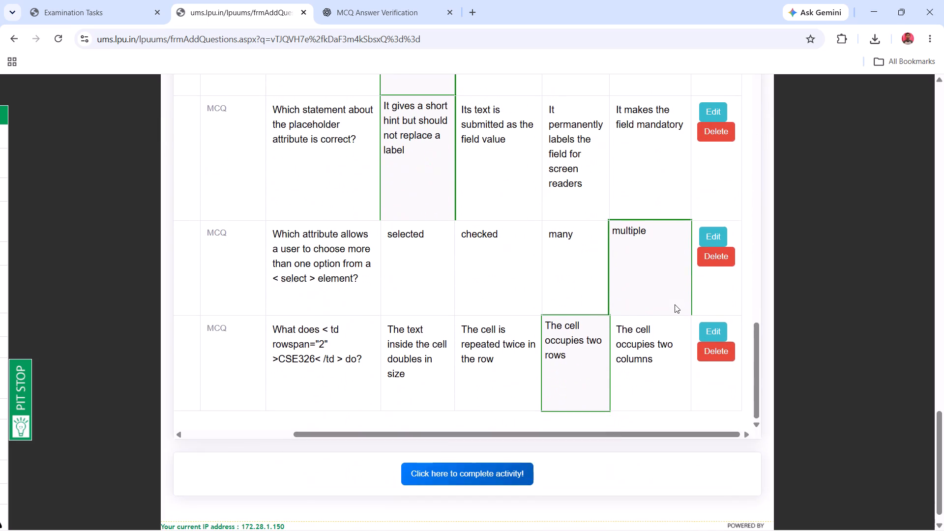
Save the Unit 2 question page as a PDF named UNIT 2 CS.
{"action": "key", "text": "ctrl+p"}
{"action": "type", "text": "UNI"}
{"action": "left_click", "coordinate": [699, 443]}
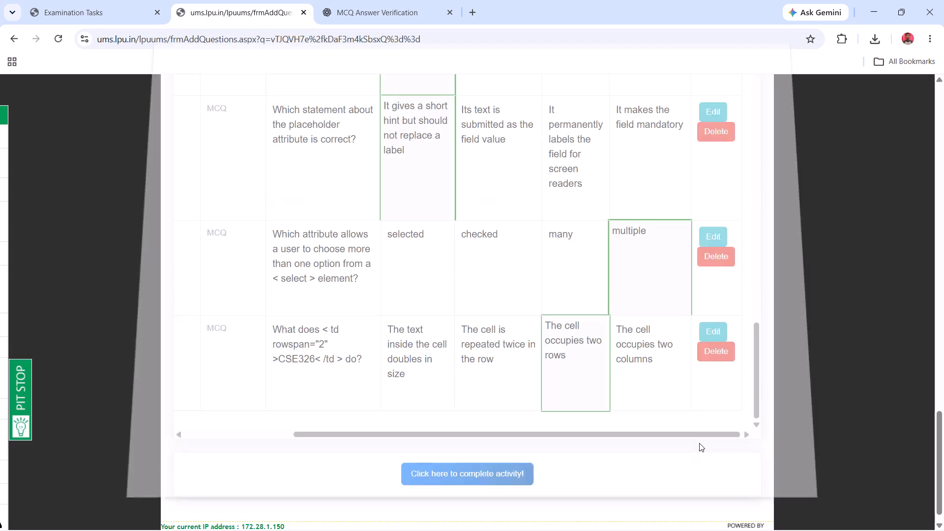
{"action": "type", "text": "UNIT 2 CS"}
{"action": "key", "text": "Return"}
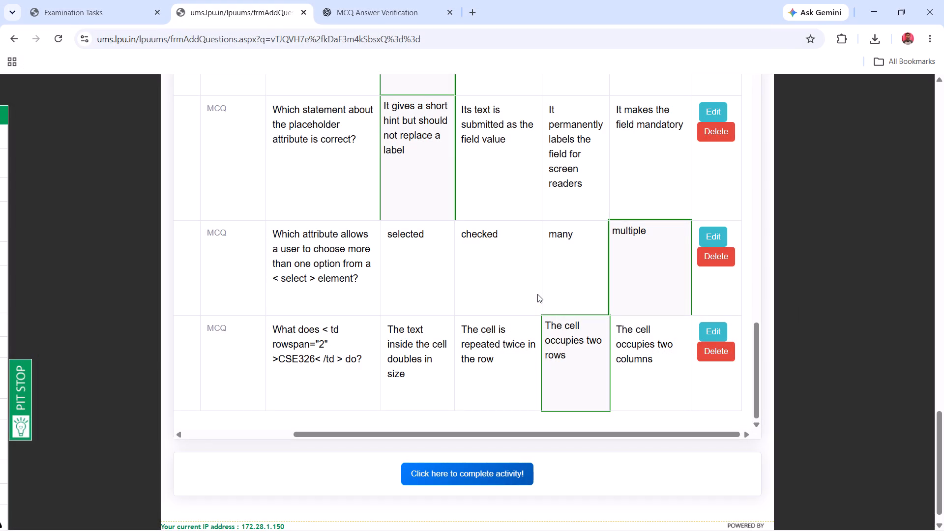
Open the saved UNIT 2 CS.pdf from the Downloads folder.
{"action": "left_click", "coordinate": [878, 39]}
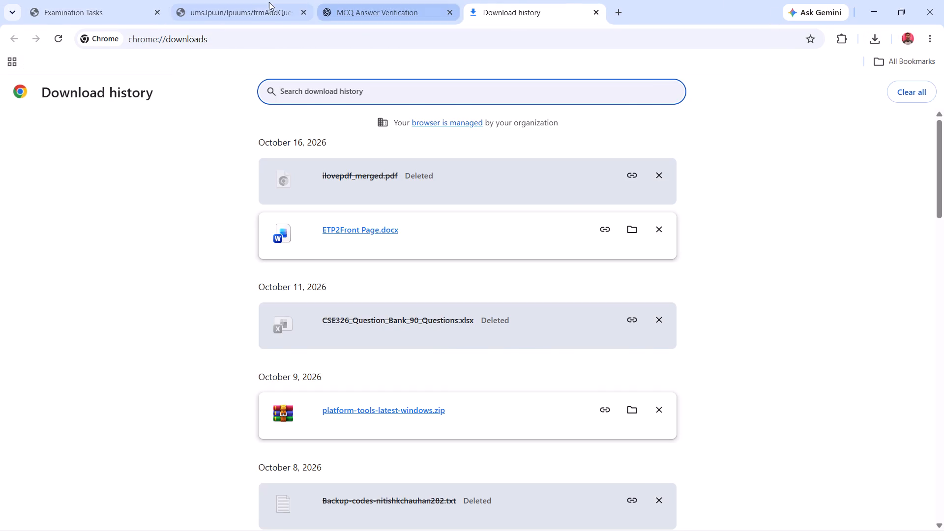
{"action": "left_click", "coordinate": [252, 4]}
{"action": "key", "text": "super+e"}
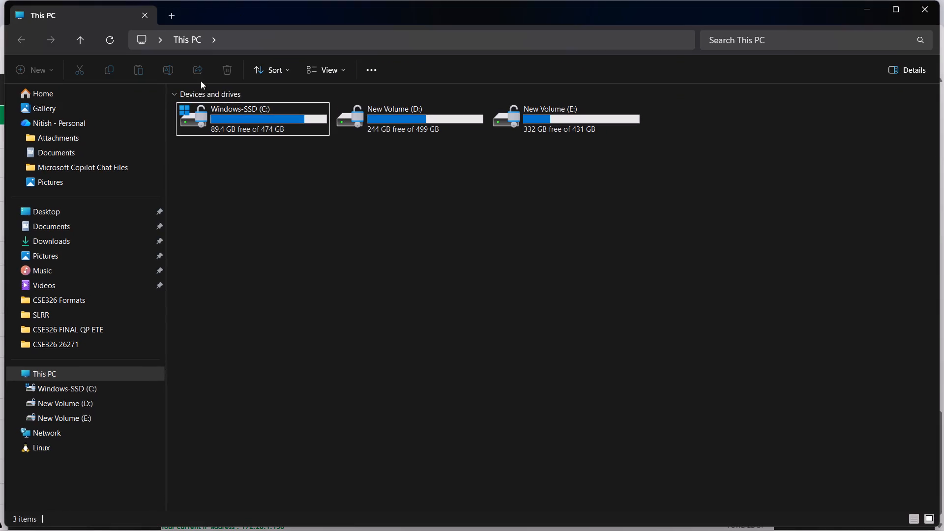
{"action": "left_click", "coordinate": [76, 240]}
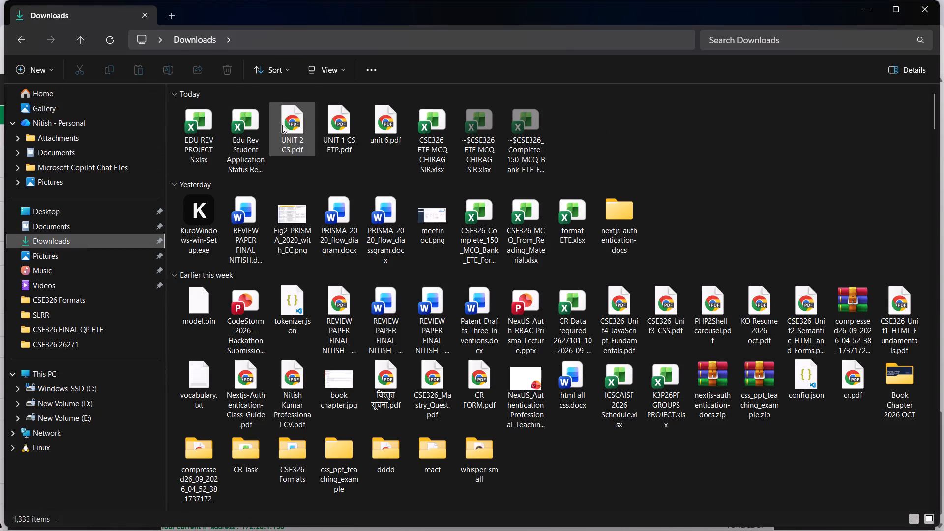
{"action": "double_click", "coordinate": [283, 122]}
Check the pages of UNIT 2 CS.pdf from the unit selections through the MCQ table to the end.
{"action": "scroll", "coordinate": [451, 221], "scroll_direction": "down", "scroll_amount": 8}
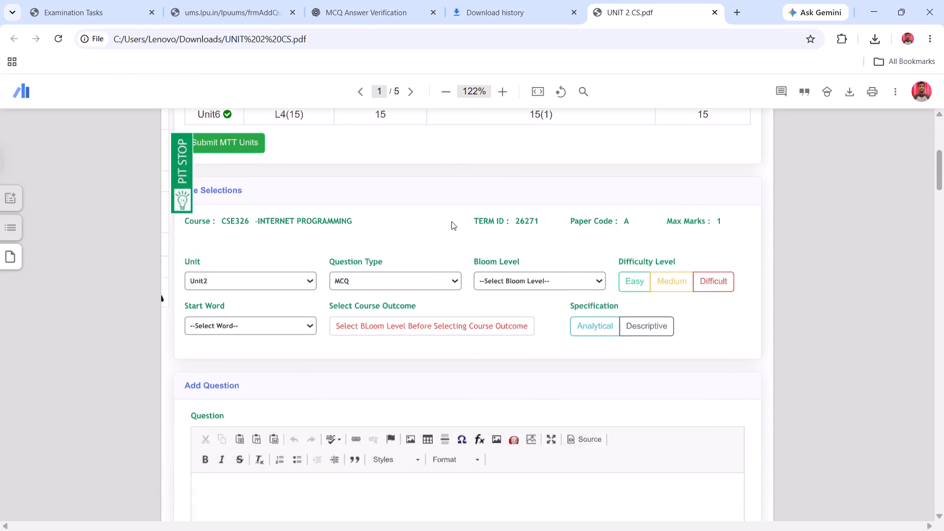
{"action": "scroll", "coordinate": [451, 221], "scroll_direction": "down", "scroll_amount": 19}
{"action": "scroll", "coordinate": [451, 221], "scroll_direction": "down", "scroll_amount": 18}
{"action": "scroll", "coordinate": [451, 221], "scroll_direction": "down", "scroll_amount": 4}
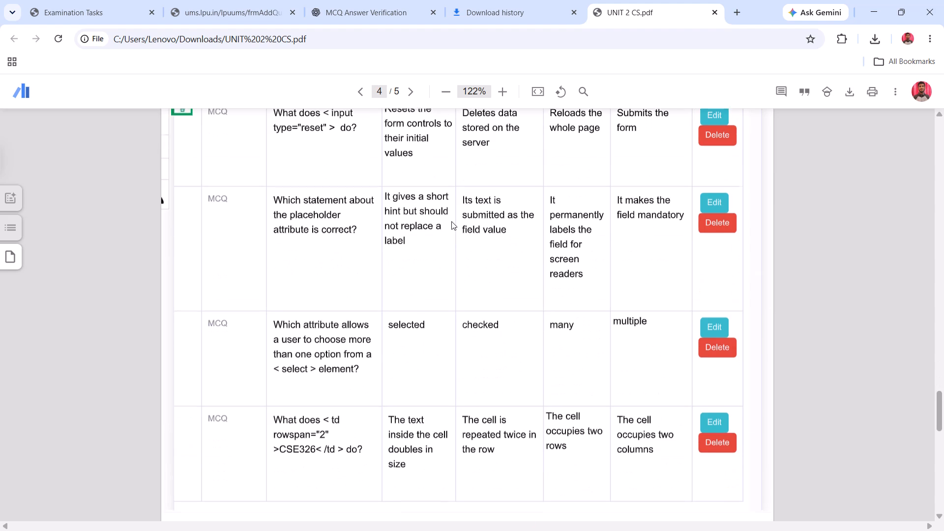
{"action": "scroll", "coordinate": [451, 221], "scroll_direction": "down", "scroll_amount": 2}
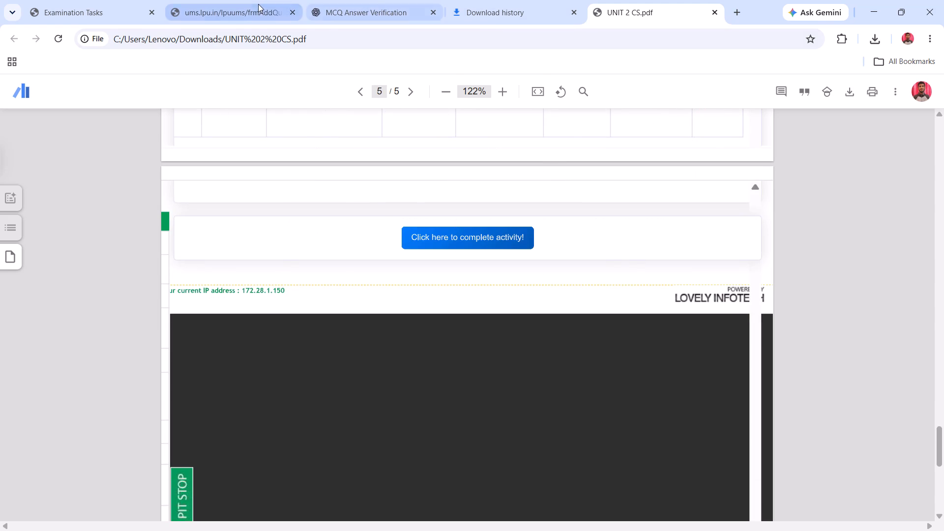
Return to the UMS question page and switch the unit in Pre Selections to Unit3.
{"action": "left_click", "coordinate": [258, 4]}
{"action": "scroll", "coordinate": [851, 240], "scroll_direction": "up", "scroll_amount": 20}
{"action": "scroll", "coordinate": [851, 240], "scroll_direction": "up", "scroll_amount": 4}
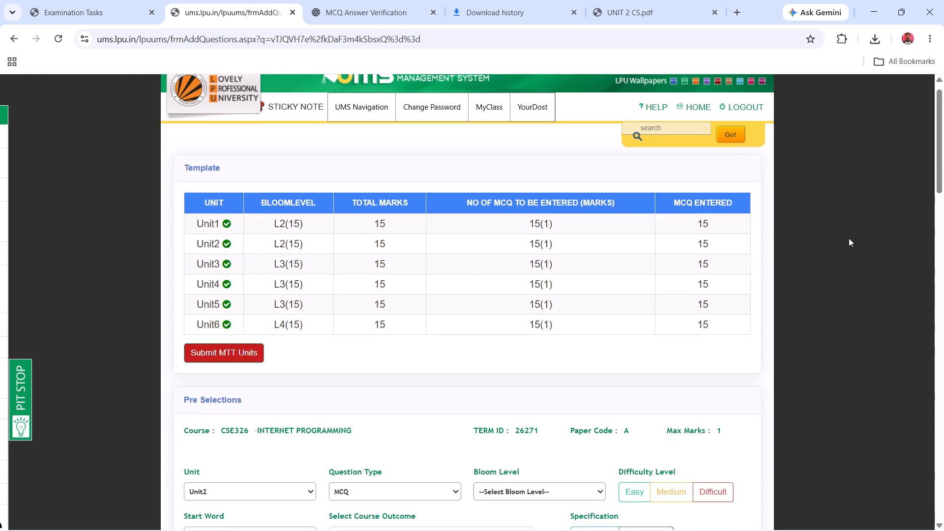
{"action": "scroll", "coordinate": [849, 238], "scroll_direction": "up", "scroll_amount": 6}
{"action": "scroll", "coordinate": [318, 288], "scroll_direction": "down", "scroll_amount": 4}
{"action": "left_click", "coordinate": [275, 262]}
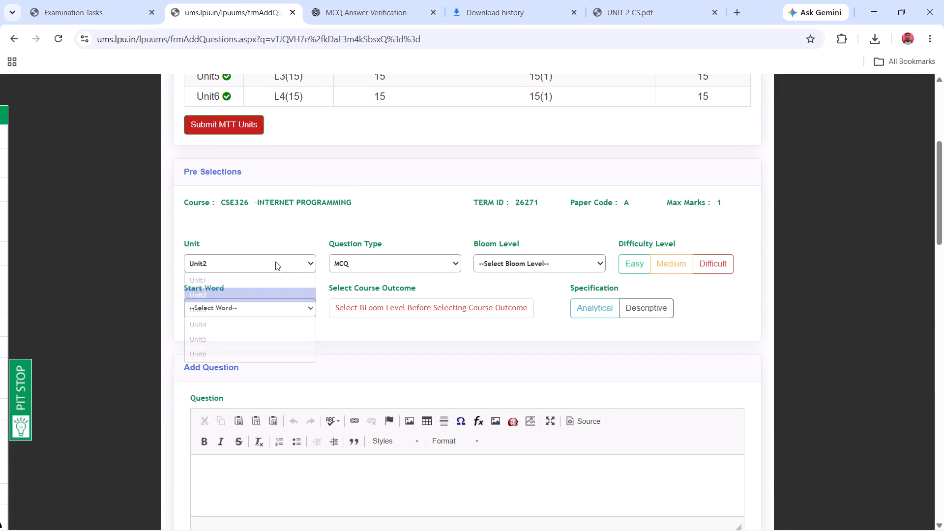
{"action": "left_click", "coordinate": [250, 311]}
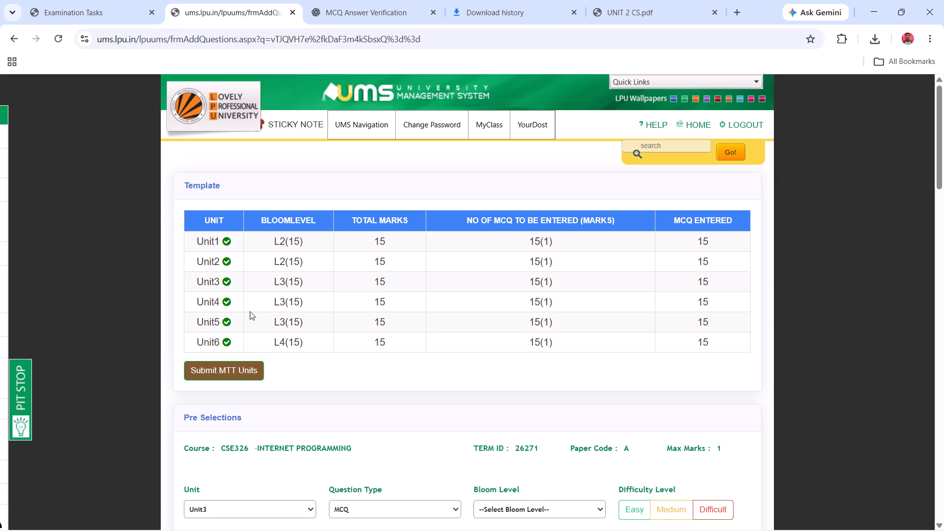
Examine the first Unit 3 MCQs in the preview table, including their options and marked answers.
{"action": "scroll", "coordinate": [276, 320], "scroll_direction": "down", "scroll_amount": 4}
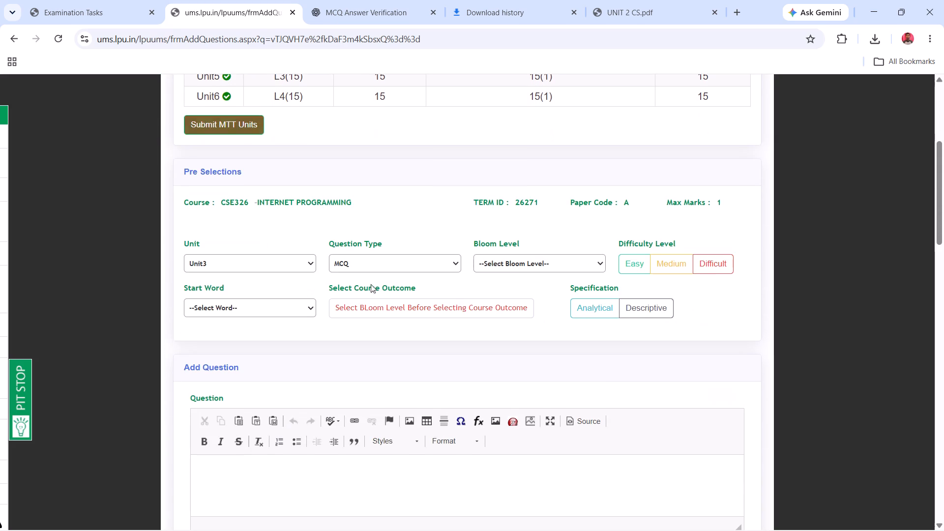
{"action": "scroll", "coordinate": [396, 254], "scroll_direction": "down", "scroll_amount": 2}
{"action": "scroll", "coordinate": [445, 192], "scroll_direction": "down", "scroll_amount": 2}
{"action": "scroll", "coordinate": [693, 272], "scroll_direction": "down", "scroll_amount": 2}
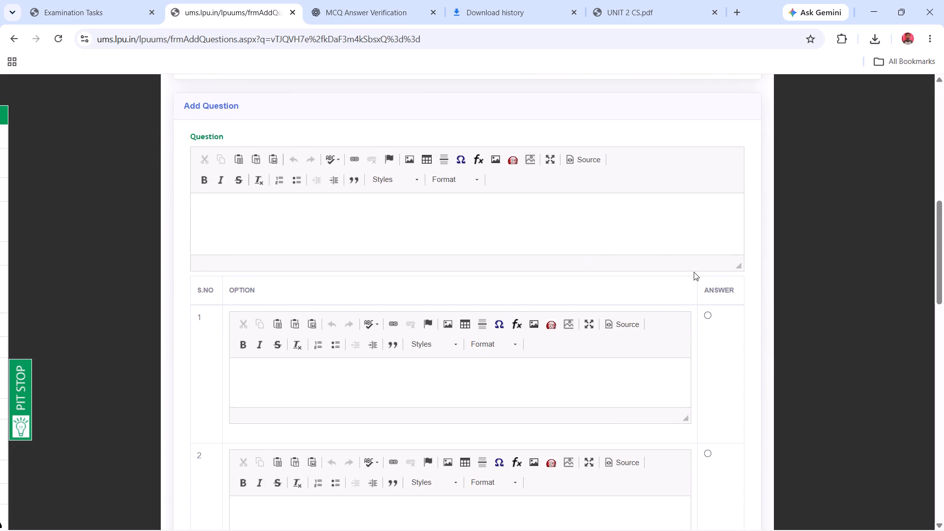
{"action": "scroll", "coordinate": [694, 272], "scroll_direction": "down", "scroll_amount": 4}
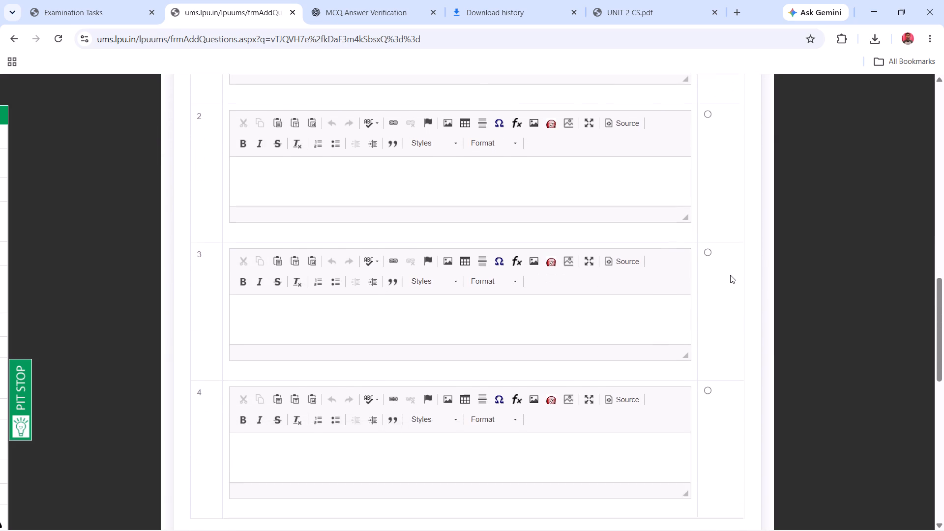
{"action": "scroll", "coordinate": [730, 275], "scroll_direction": "down", "scroll_amount": 8}
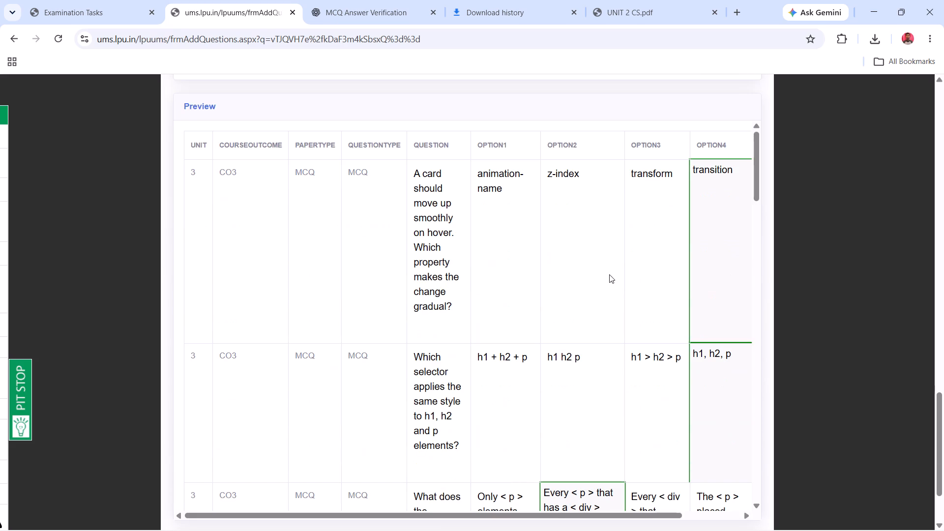
{"action": "scroll", "coordinate": [574, 276], "scroll_direction": "left", "scroll_amount": 1}
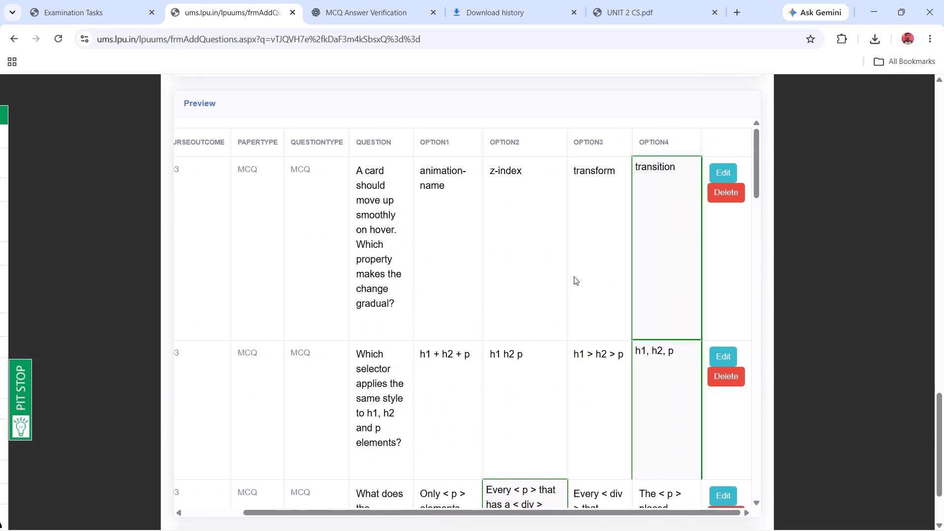
{"action": "scroll", "coordinate": [574, 276], "scroll_direction": "left", "scroll_amount": 1}
{"action": "scroll", "coordinate": [574, 276], "scroll_direction": "up", "scroll_amount": 1}
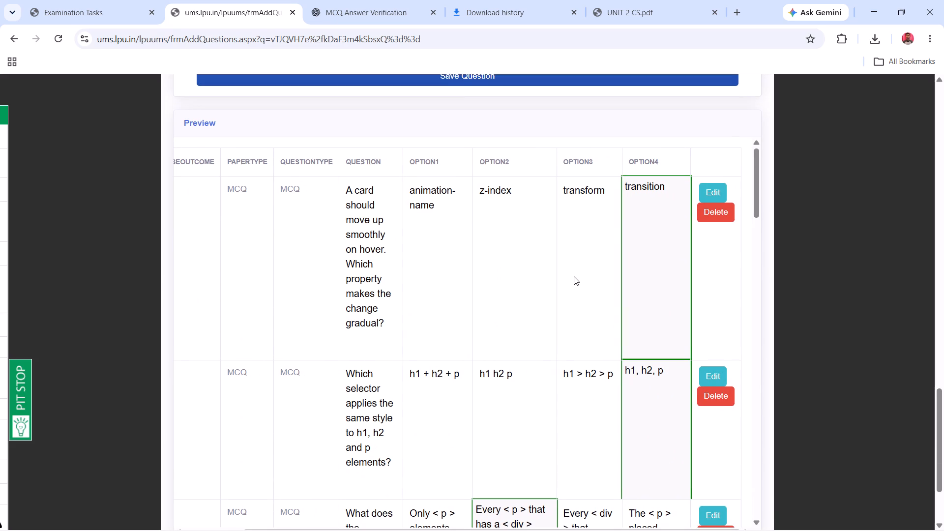
{"action": "scroll", "coordinate": [574, 276], "scroll_direction": "up", "scroll_amount": 3}
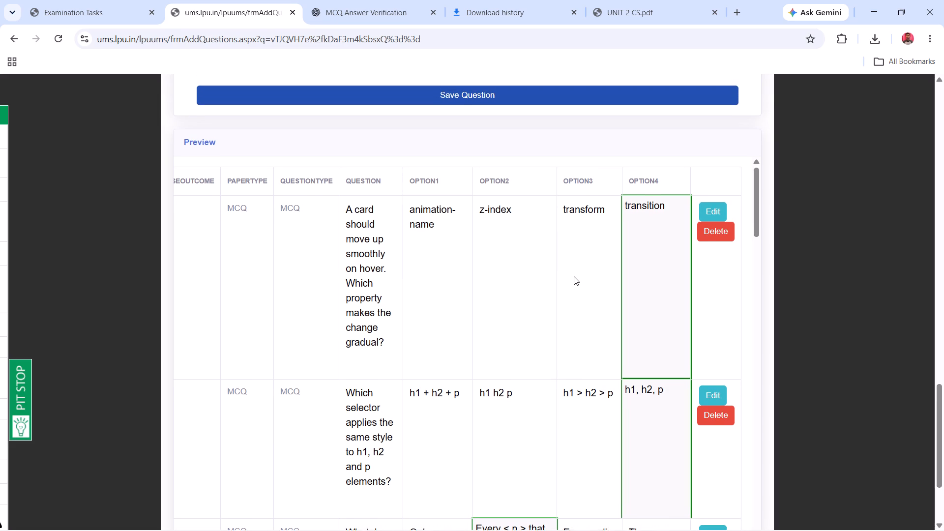
{"action": "scroll", "coordinate": [574, 276], "scroll_direction": "up", "scroll_amount": 1}
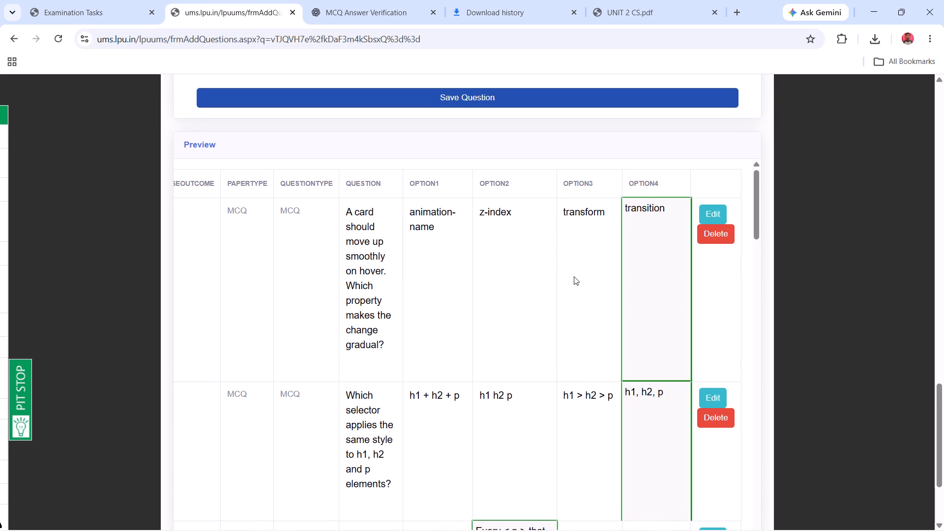
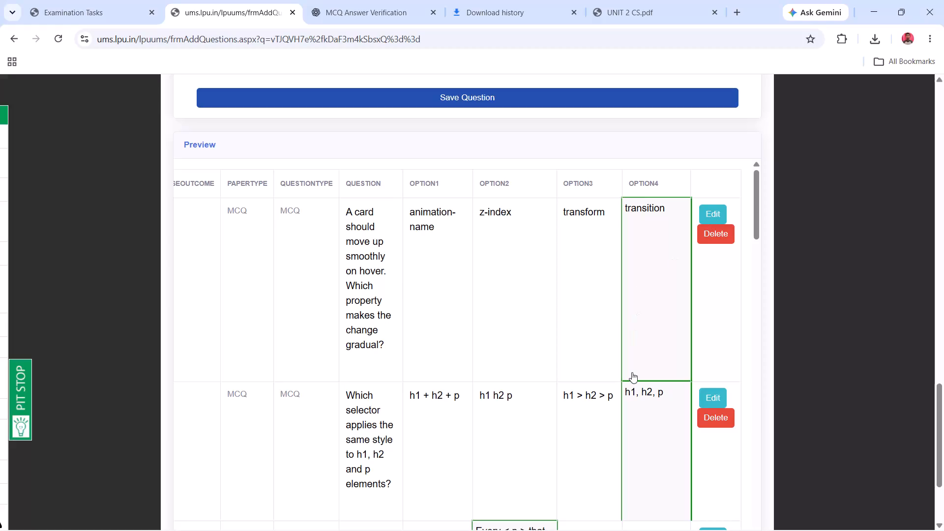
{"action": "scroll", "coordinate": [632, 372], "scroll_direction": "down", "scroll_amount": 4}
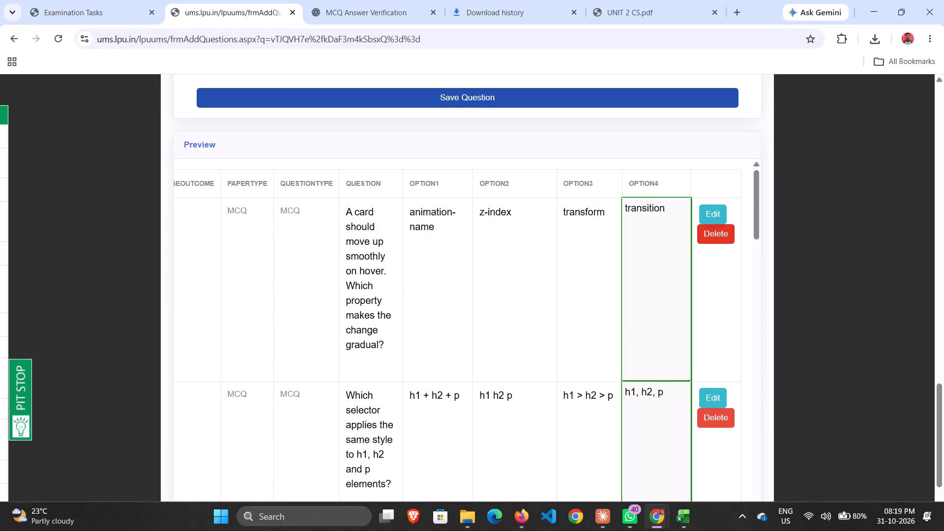
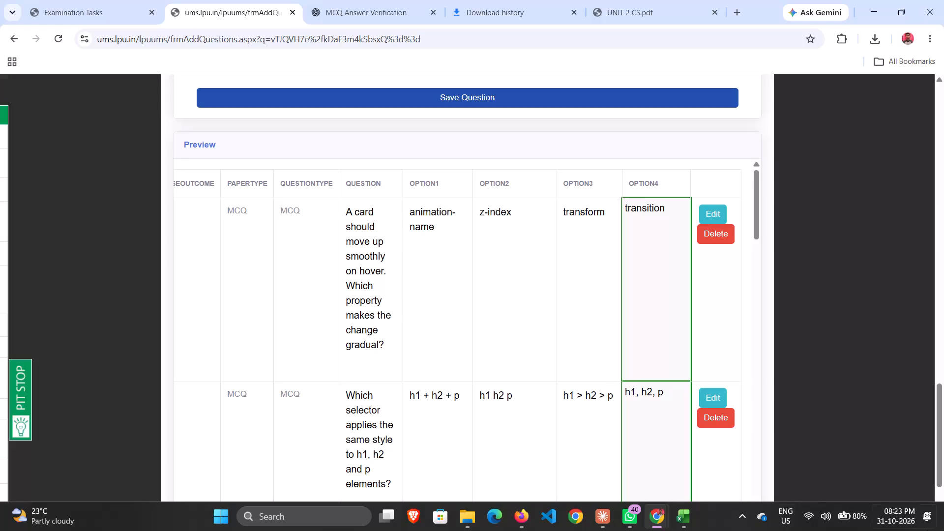
Examine the Unit 3 MCQ preview, including its unit and course outcome columns, and the template table of MCQs entered per unit.
{"action": "scroll", "coordinate": [536, 346], "scroll_direction": "up", "scroll_amount": 5}
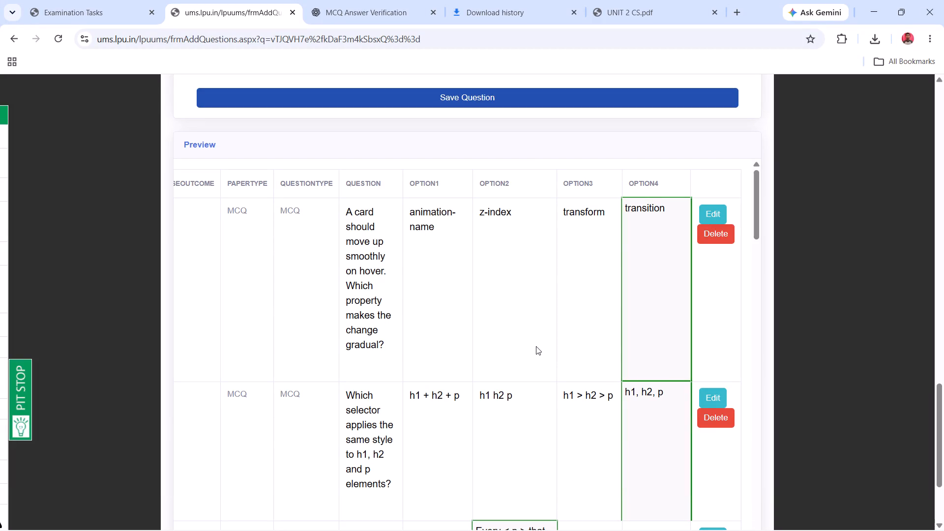
{"action": "scroll", "coordinate": [536, 346], "scroll_direction": "down", "scroll_amount": 5}
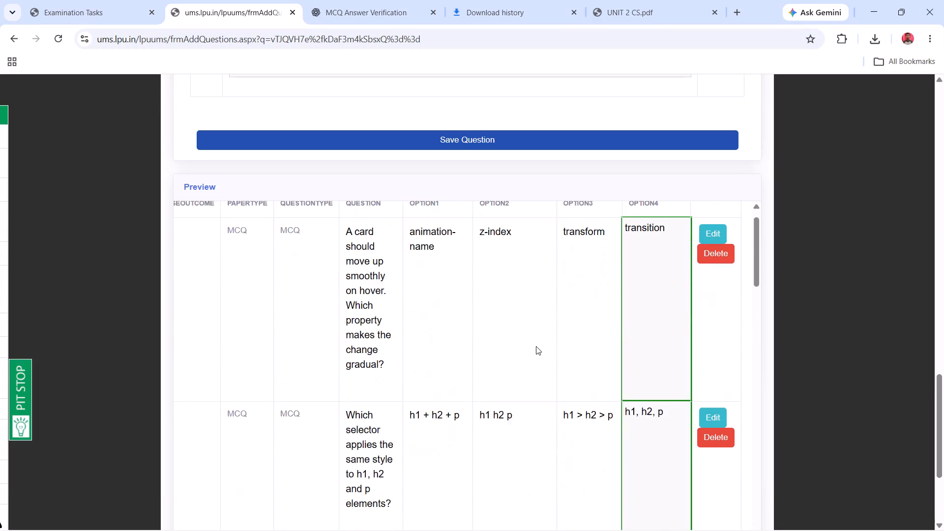
{"action": "scroll", "coordinate": [536, 346], "scroll_direction": "down", "scroll_amount": 3}
{"action": "scroll", "coordinate": [476, 388], "scroll_direction": "up", "scroll_amount": 6}
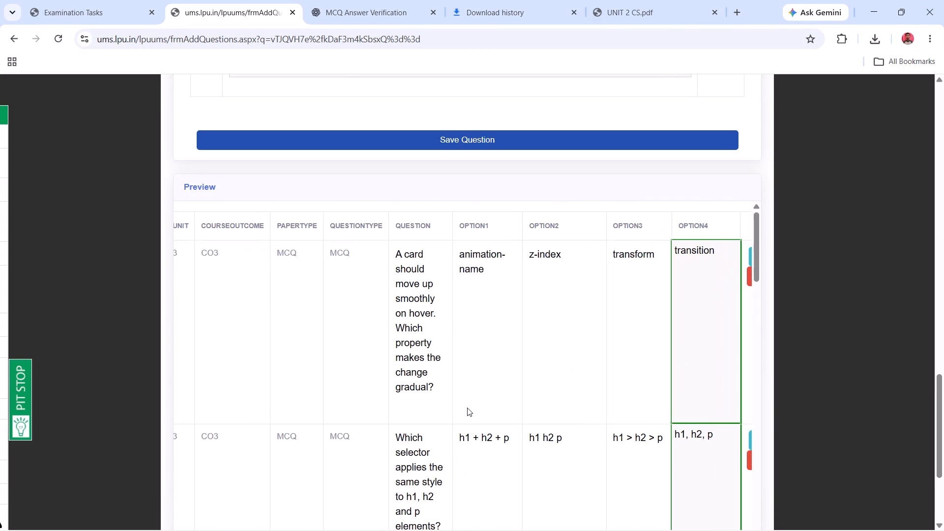
{"action": "scroll", "coordinate": [467, 408], "scroll_direction": "right", "scroll_amount": 3}
{"action": "scroll", "coordinate": [467, 408], "scroll_direction": "up", "scroll_amount": 3}
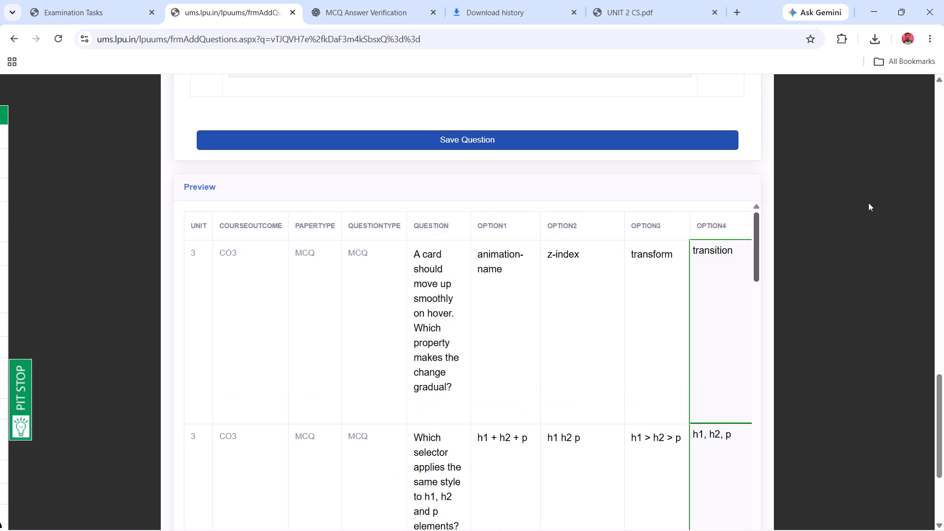
{"action": "scroll", "coordinate": [868, 203], "scroll_direction": "up", "scroll_amount": 7}
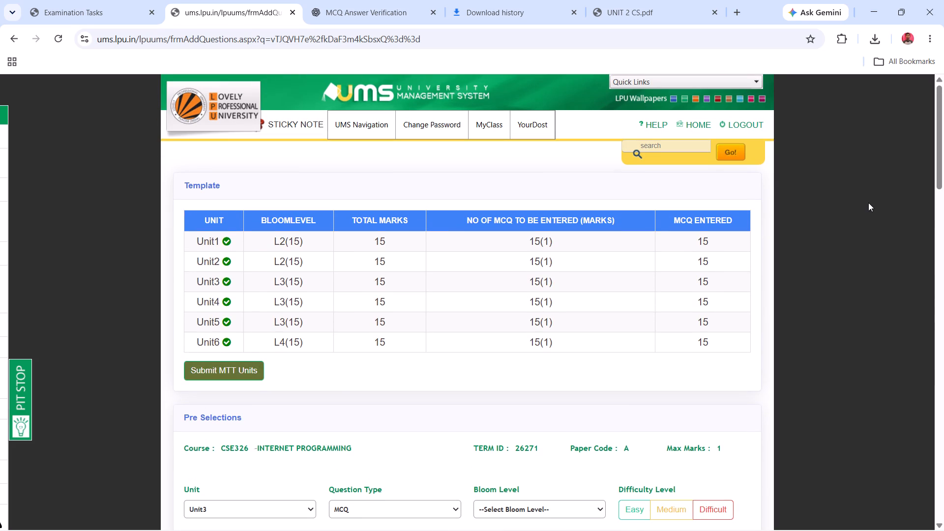
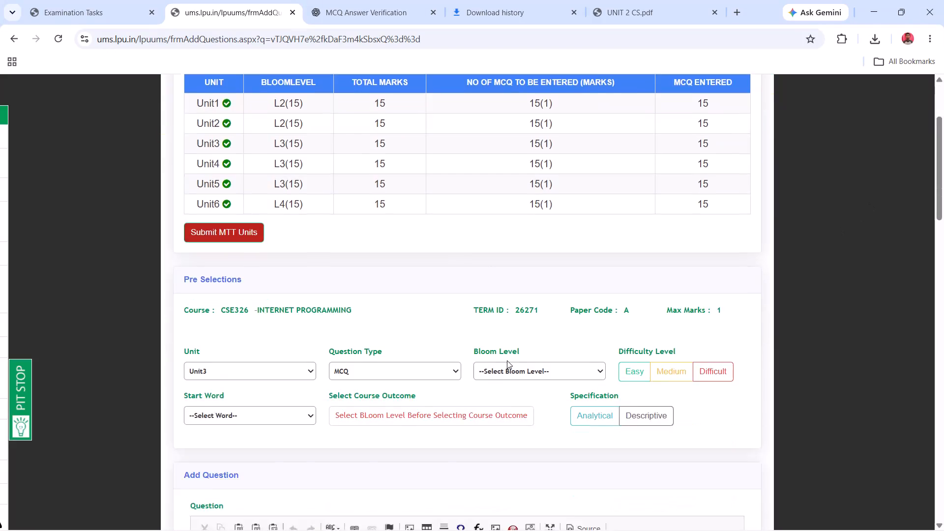
Copy all Unit 3 MCQs with their four options from the UMS question preview.
{"action": "scroll", "coordinate": [511, 355], "scroll_direction": "down", "scroll_amount": 11}
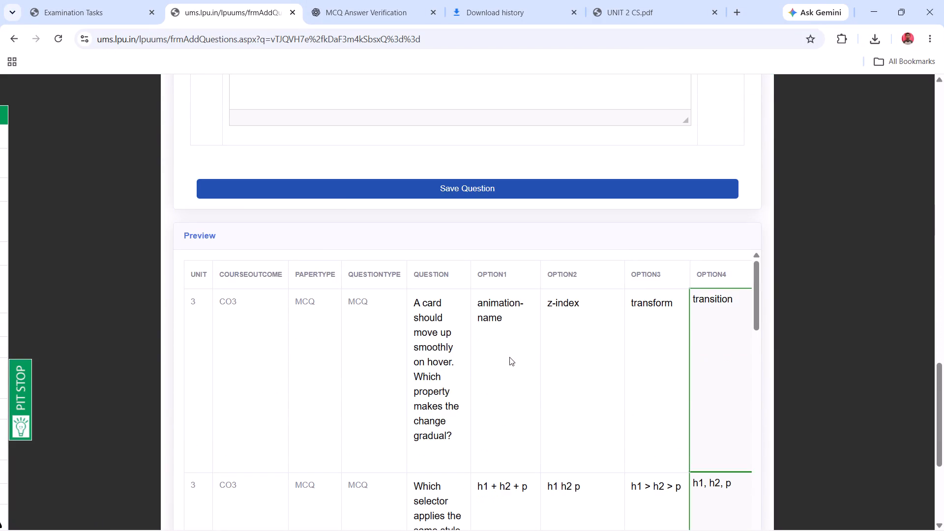
{"action": "scroll", "coordinate": [509, 357], "scroll_direction": "left", "scroll_amount": 7}
{"action": "scroll", "coordinate": [509, 357], "scroll_direction": "down", "scroll_amount": 2}
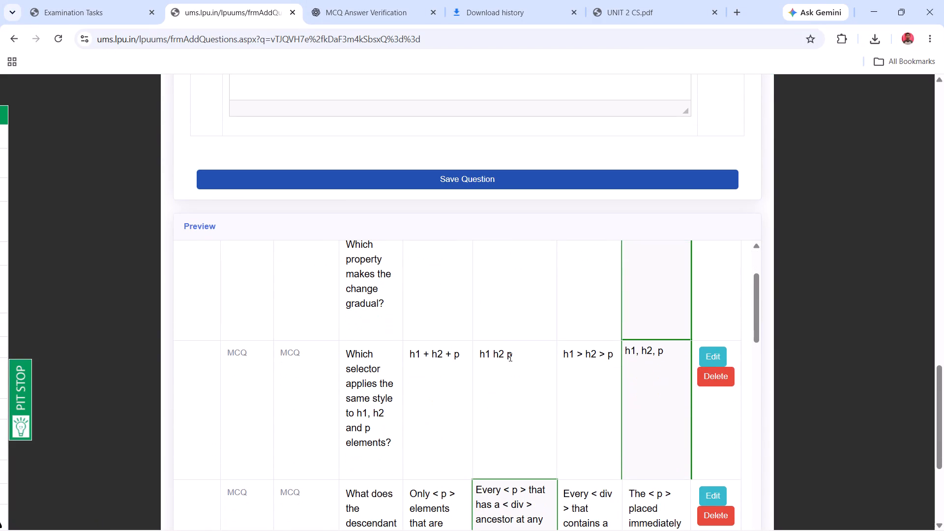
{"action": "scroll", "coordinate": [509, 357], "scroll_direction": "down", "scroll_amount": 1}
{"action": "scroll", "coordinate": [509, 357], "scroll_direction": "up", "scroll_amount": 7}
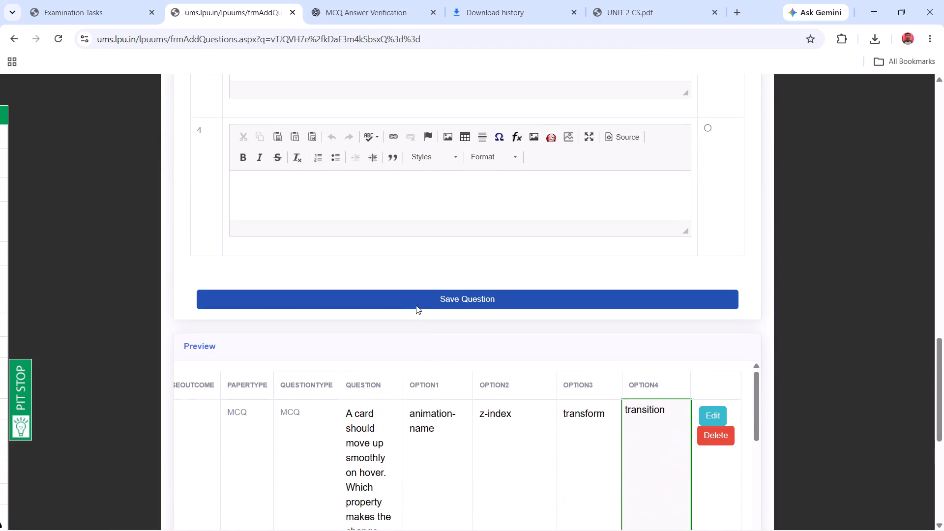
{"action": "left_click_drag", "start_coordinate": [347, 412], "coordinate": [626, 491]}
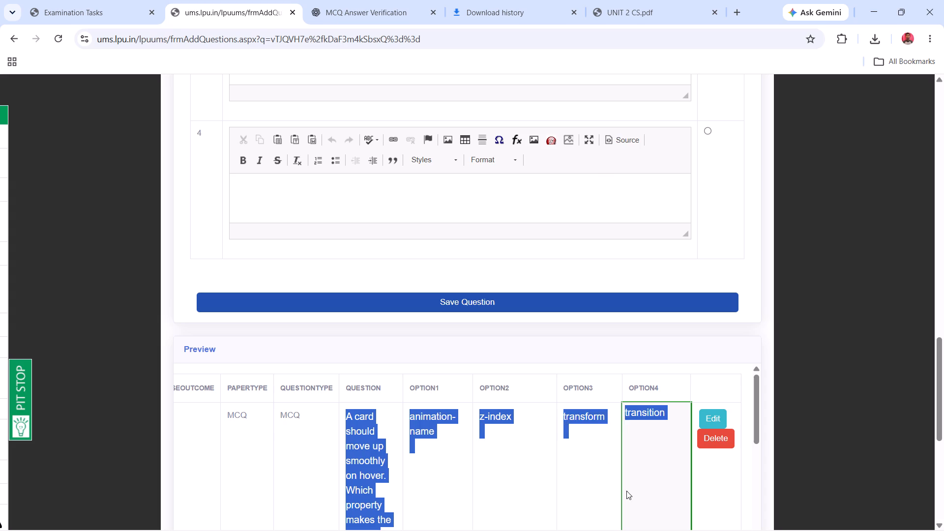
{"action": "left_click_drag", "start_coordinate": [626, 491], "coordinate": [644, 530]}
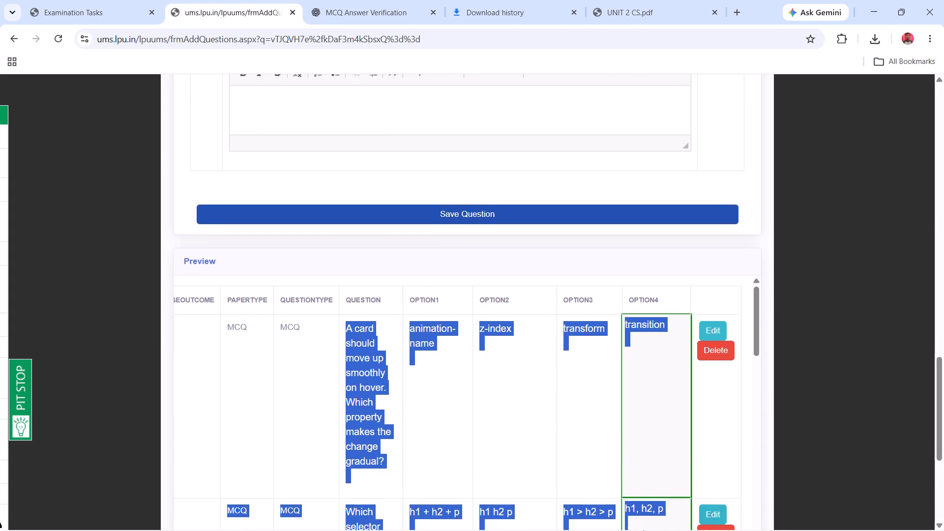
{"action": "left_click_drag", "start_coordinate": [644, 530], "coordinate": [697, 516]}
{"action": "scroll", "coordinate": [697, 516], "scroll_direction": "down", "scroll_amount": 3}
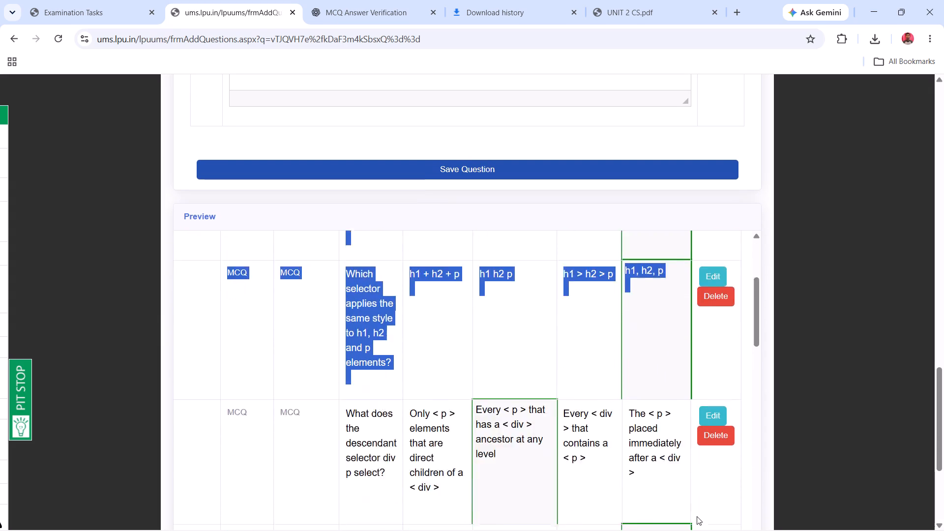
{"action": "scroll", "coordinate": [697, 516], "scroll_direction": "down", "scroll_amount": 2}
{"action": "left_click_drag", "start_coordinate": [697, 516], "coordinate": [633, 511]}
{"action": "scroll", "coordinate": [633, 511], "scroll_direction": "down", "scroll_amount": 7}
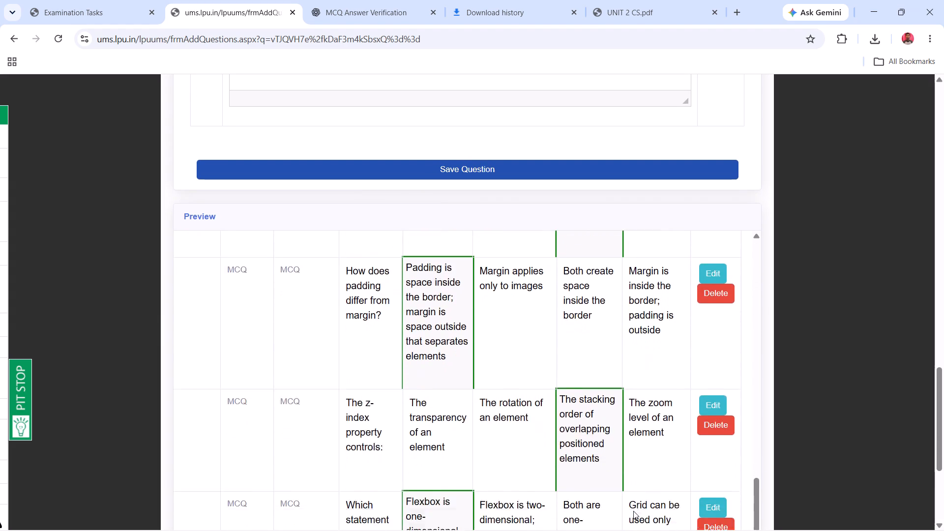
{"action": "left_click_drag", "start_coordinate": [633, 511], "coordinate": [638, 508]}
{"action": "scroll", "coordinate": [633, 511], "scroll_direction": "down", "scroll_amount": 7}
{"action": "key", "text": "ctrl+c"}
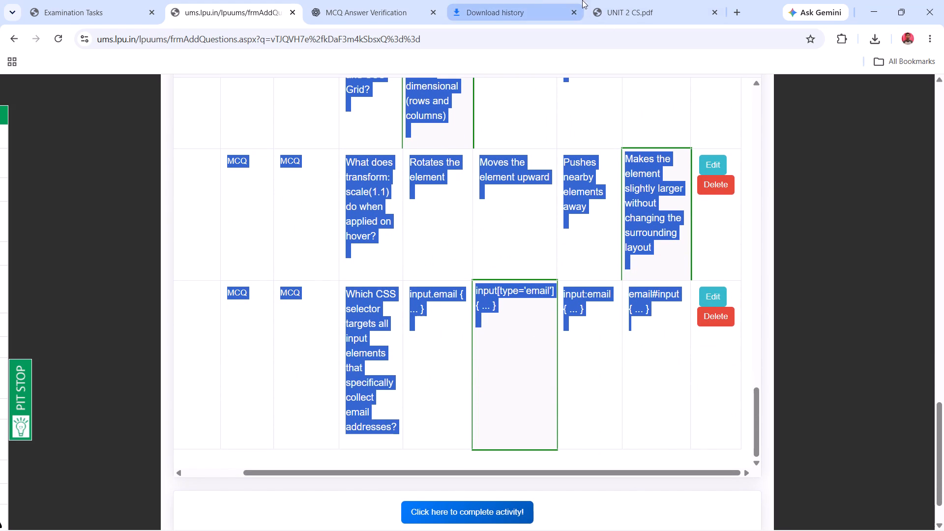
Submit the copied Unit 3 MCQs in the MCQ Answer Verification chat in ChatGPT.
{"action": "left_click", "coordinate": [385, 0]}
{"action": "key", "text": "ctrl+v"}
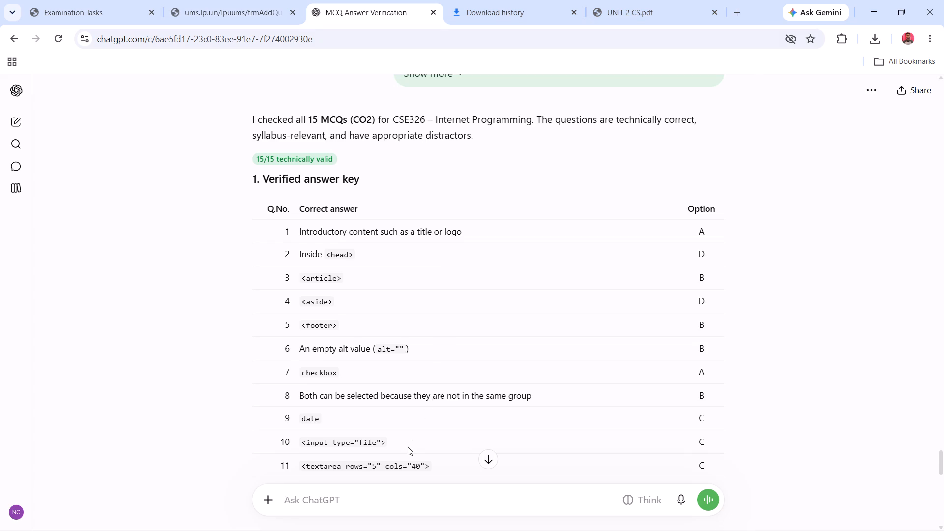
{"action": "key", "text": "Return"}
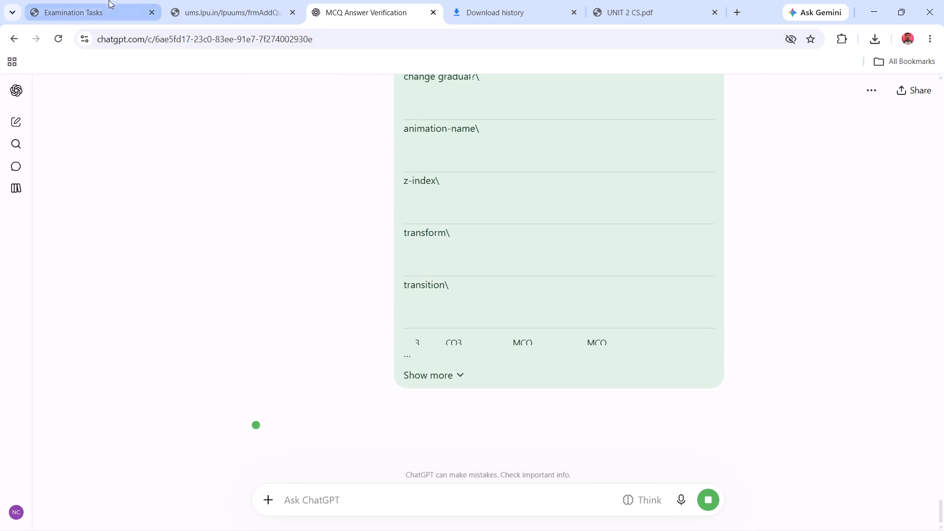
Examine the marked answers in the Unit 3 preview in UMS and ChatGPT's verified answer key for that unit.
{"action": "left_click", "coordinate": [206, 5]}
{"action": "left_click", "coordinate": [570, 306]}
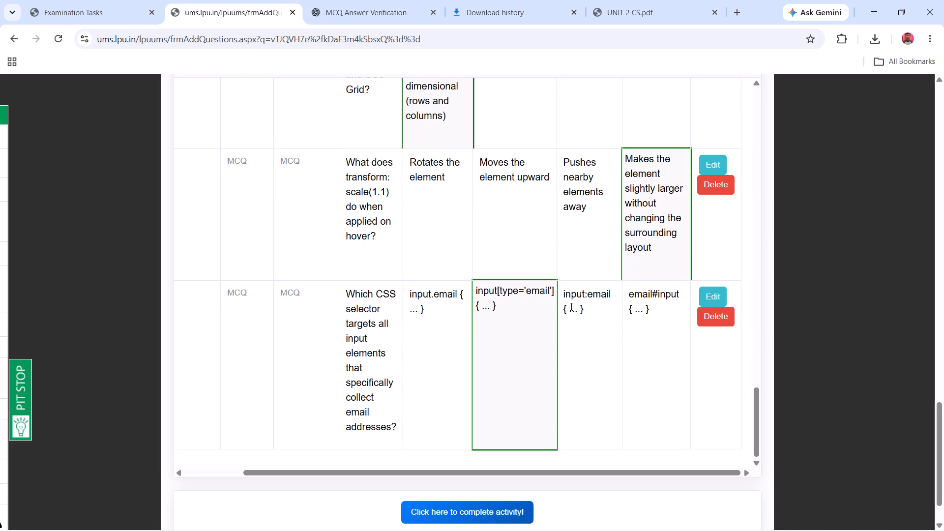
{"action": "scroll", "coordinate": [570, 306], "scroll_direction": "up", "scroll_amount": 6}
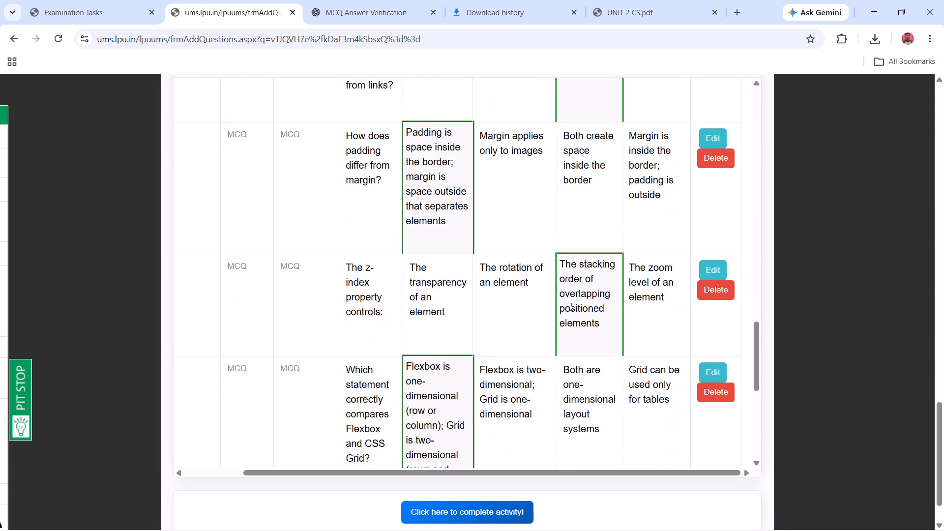
{"action": "scroll", "coordinate": [570, 306], "scroll_direction": "up", "scroll_amount": 7}
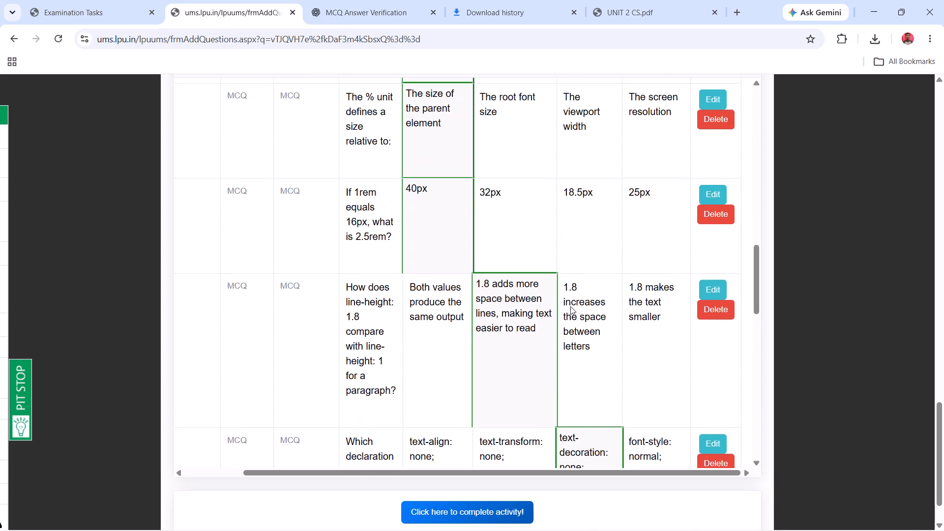
{"action": "scroll", "coordinate": [570, 306], "scroll_direction": "up", "scroll_amount": 12}
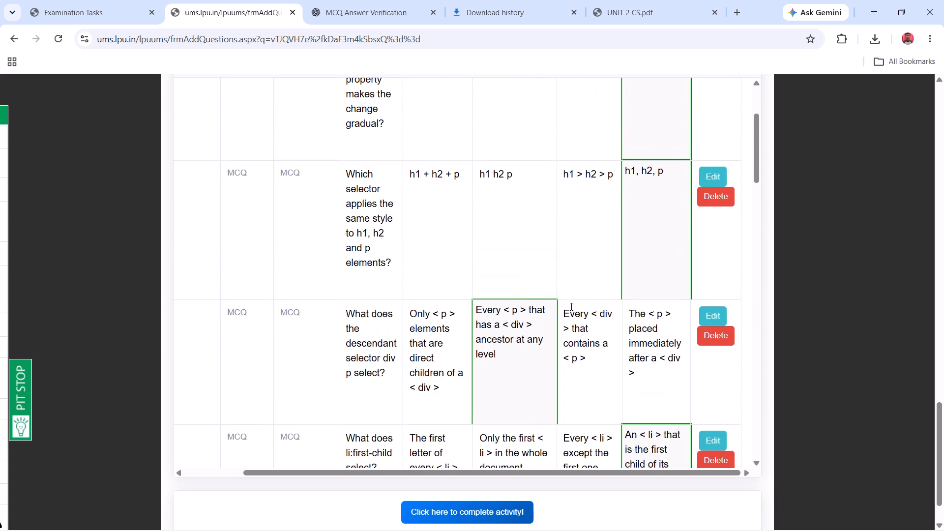
{"action": "scroll", "coordinate": [570, 306], "scroll_direction": "up", "scroll_amount": 9}
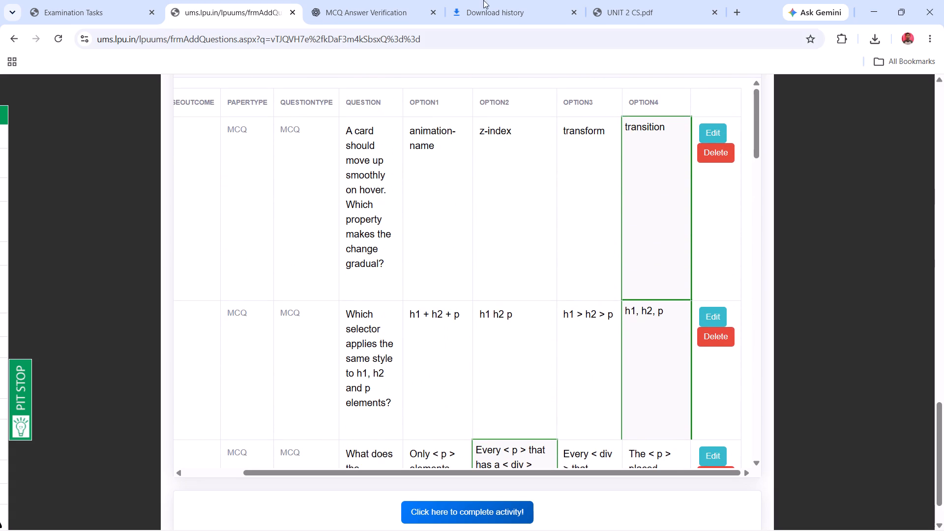
{"action": "left_click", "coordinate": [381, 2]}
{"action": "scroll", "coordinate": [385, 351], "scroll_direction": "down", "scroll_amount": 3}
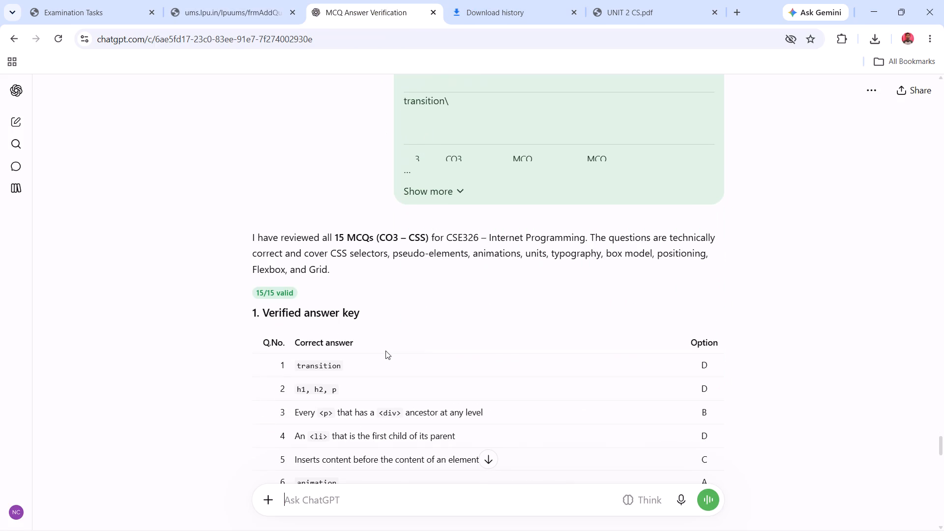
Print the Unit 3 question page in UMS to PDF, saving it in Downloads as UNIT 3 CS.
{"action": "left_click", "coordinate": [210, 0]}
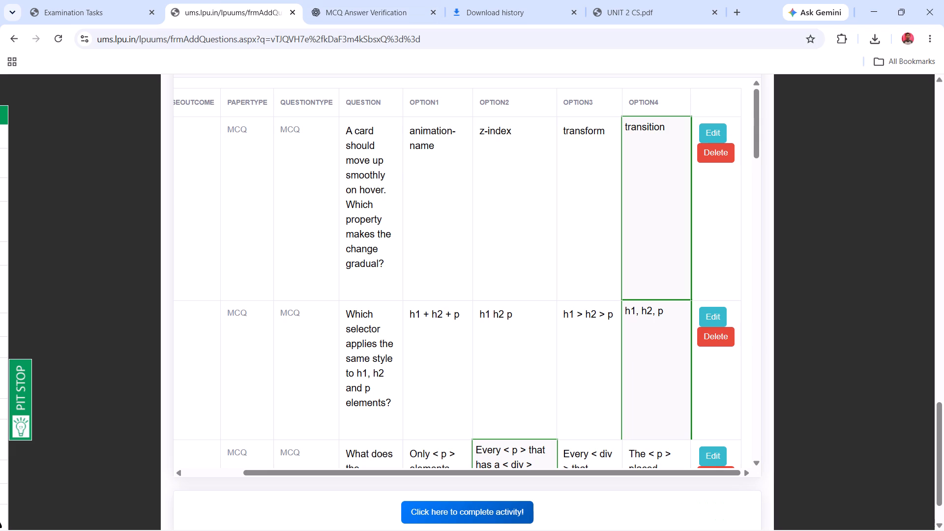
{"action": "key", "text": "ctrl+p"}
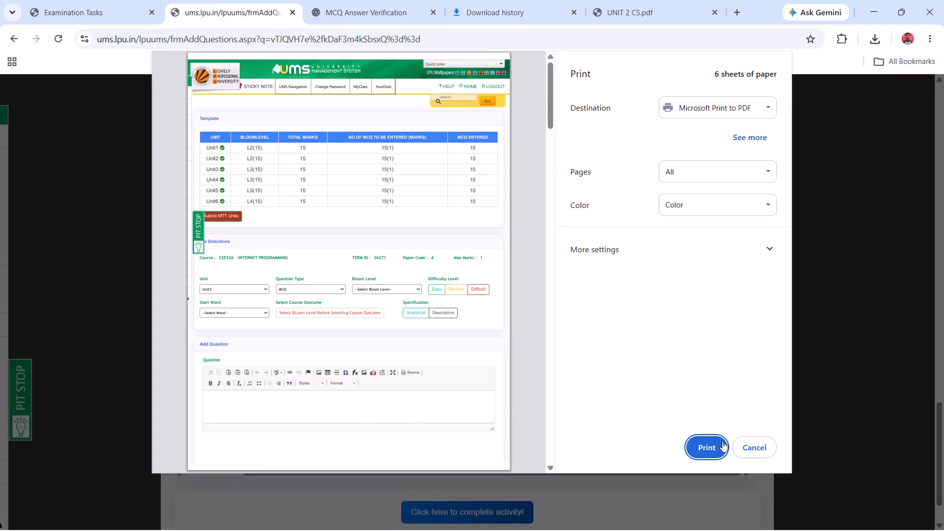
{"action": "left_click", "coordinate": [711, 441]}
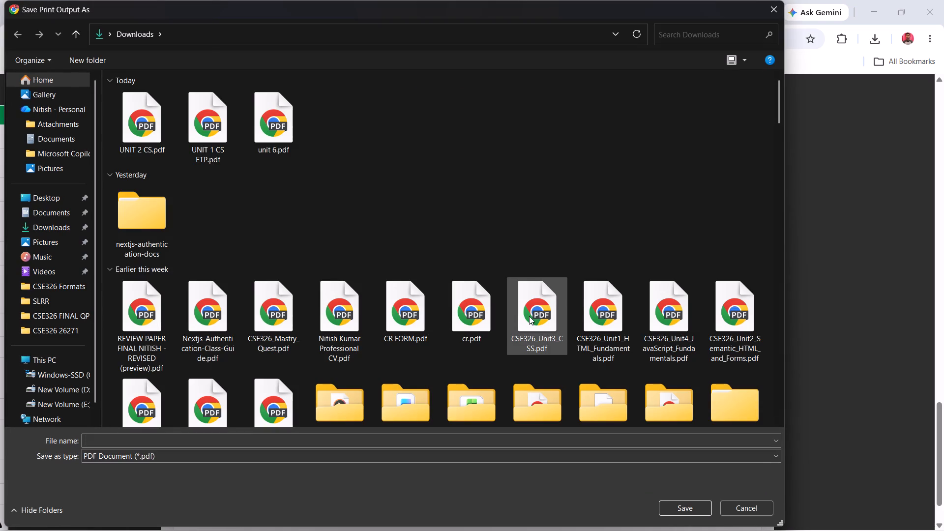
{"action": "type", "text": "UNIT 3"}
{"action": "key", "text": "space"}
{"action": "type", "text": "CS"}
{"action": "key", "text": "Return"}
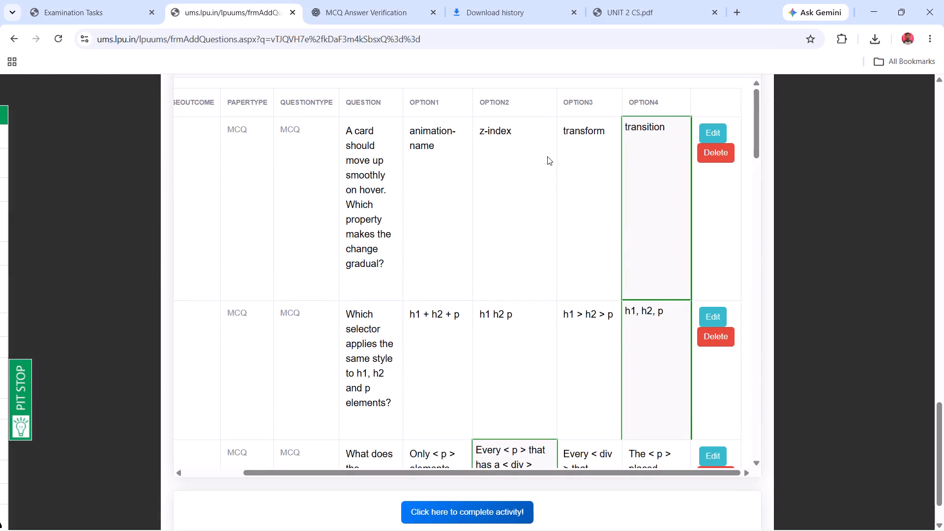
Set the unit in the pre-selections to Unit4 to load its MCQs.
{"action": "scroll", "coordinate": [667, 243], "scroll_direction": "up", "scroll_amount": 20}
{"action": "scroll", "coordinate": [667, 243], "scroll_direction": "up", "scroll_amount": 3}
{"action": "scroll", "coordinate": [634, 198], "scroll_direction": "down", "scroll_amount": 1}
{"action": "scroll", "coordinate": [634, 198], "scroll_direction": "up", "scroll_amount": 9}
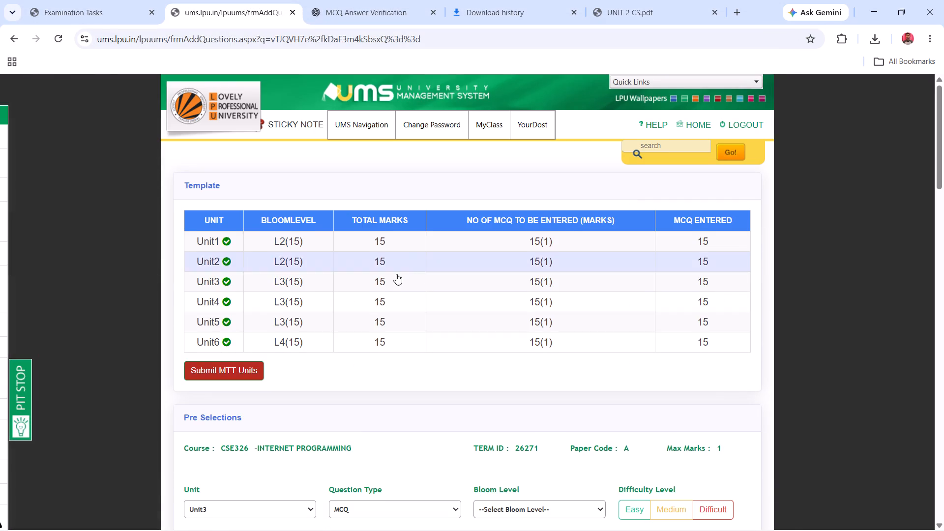
{"action": "scroll", "coordinate": [392, 280], "scroll_direction": "down", "scroll_amount": 4}
{"action": "left_click", "coordinate": [273, 265]}
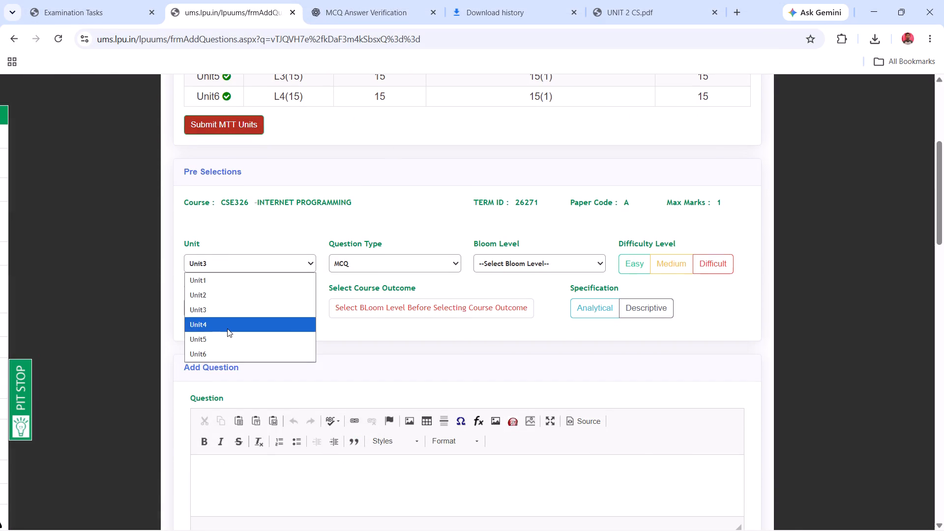
{"action": "left_click", "coordinate": [228, 328]}
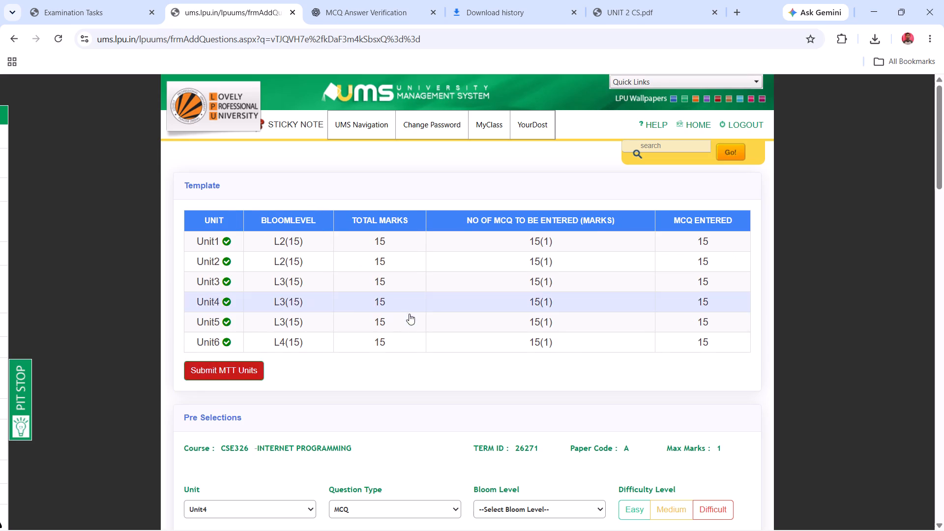
{"action": "scroll", "coordinate": [414, 317], "scroll_direction": "down", "scroll_amount": 20}
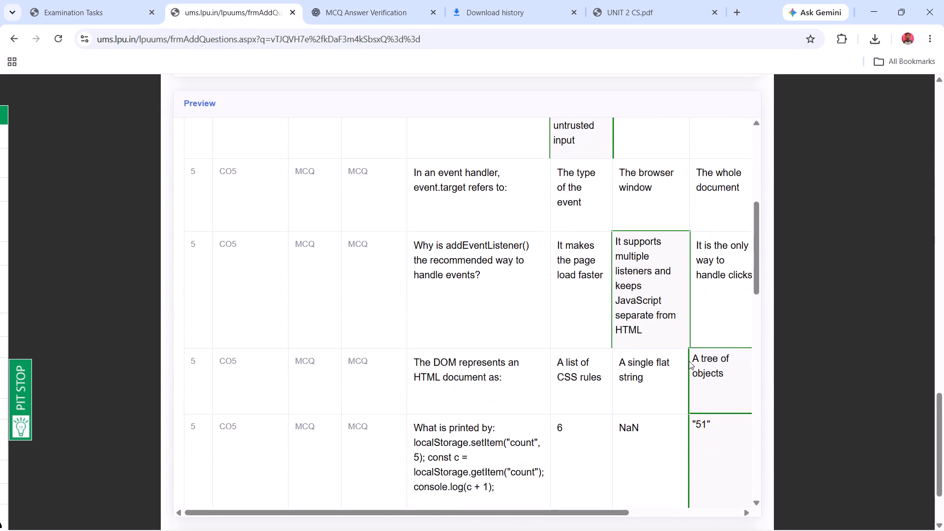
{"action": "scroll", "coordinate": [689, 361], "scroll_direction": "up", "scroll_amount": 2}
{"action": "scroll", "coordinate": [689, 361], "scroll_direction": "left", "scroll_amount": 5}
{"action": "scroll", "coordinate": [689, 361], "scroll_direction": "down", "scroll_amount": 5}
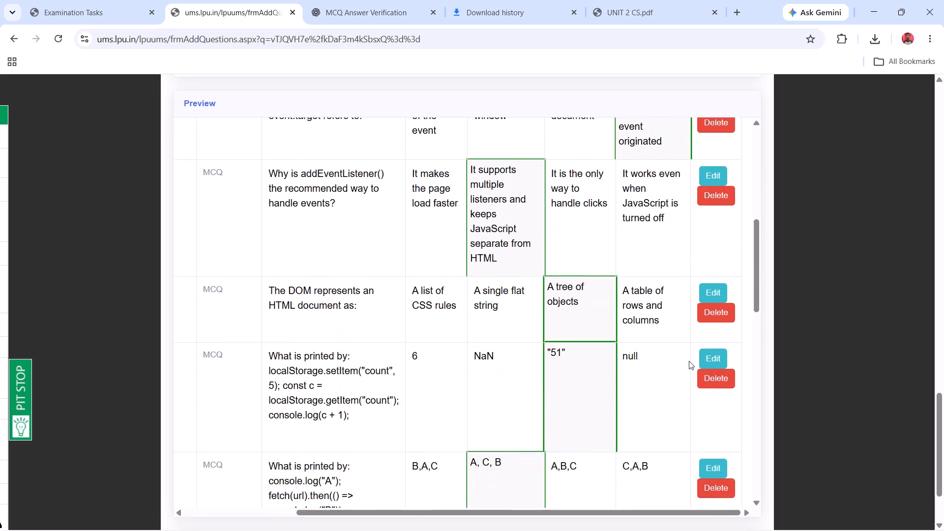
{"action": "scroll", "coordinate": [689, 361], "scroll_direction": "down", "scroll_amount": 1}
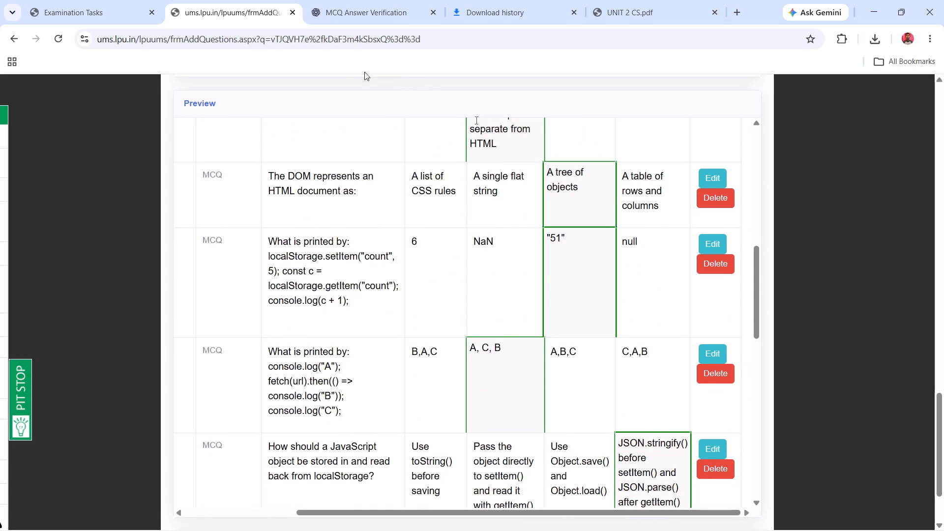
{"action": "left_click", "coordinate": [355, 16]}
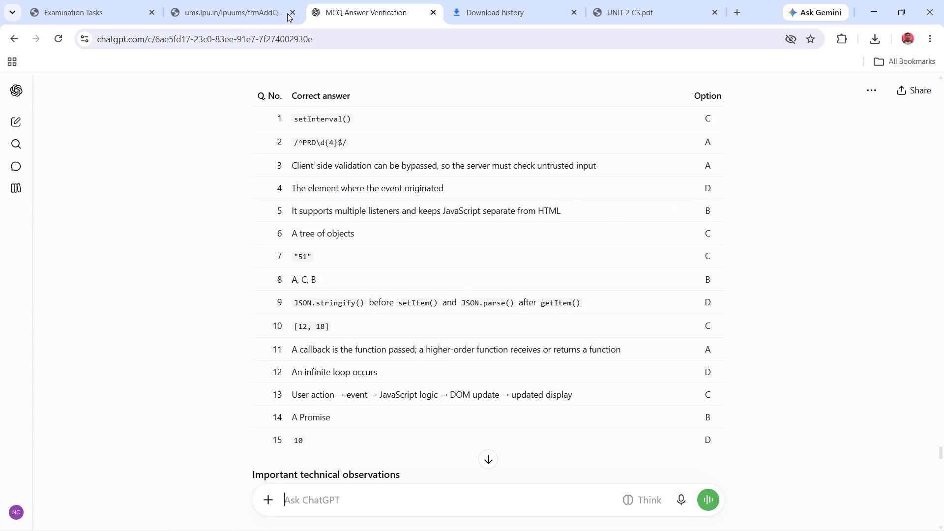
{"action": "left_click", "coordinate": [247, 8]}
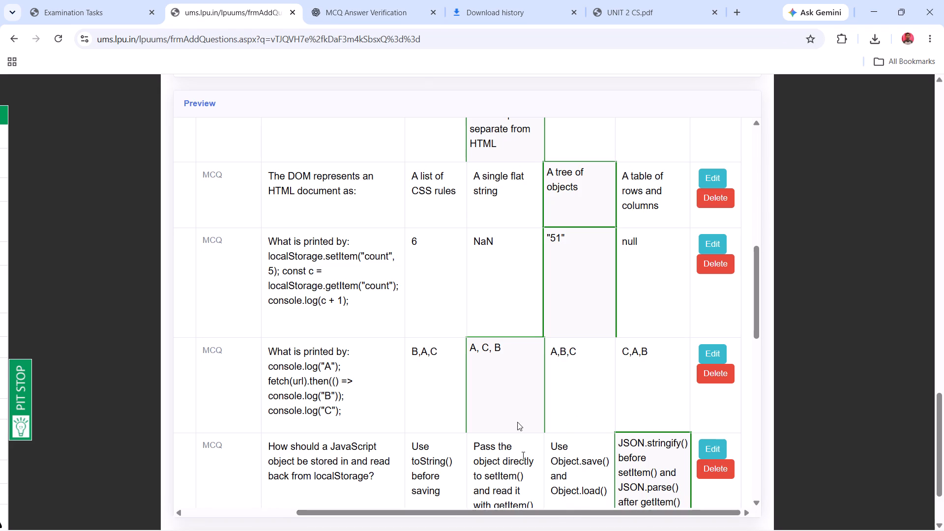
{"action": "scroll", "coordinate": [693, 300], "scroll_direction": "up", "scroll_amount": 8}
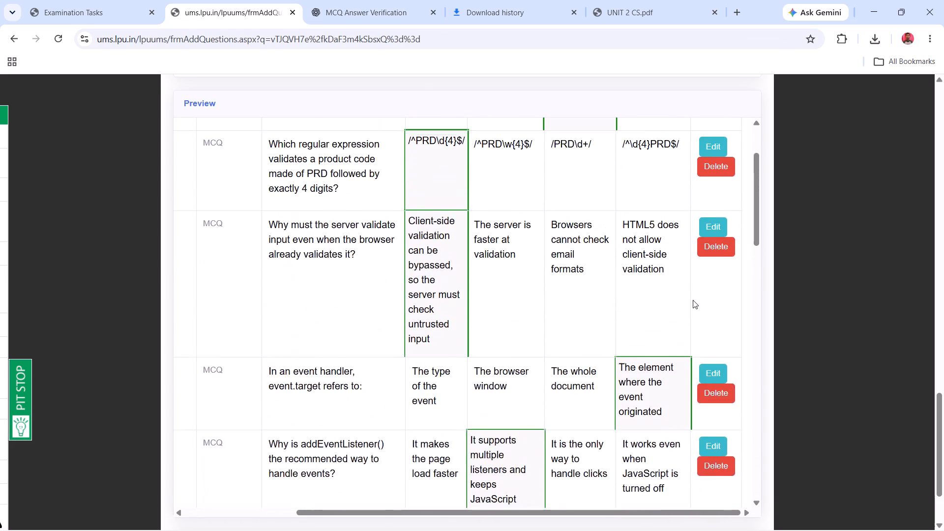
{"action": "scroll", "coordinate": [693, 300], "scroll_direction": "up", "scroll_amount": 1}
{"action": "scroll", "coordinate": [561, 251], "scroll_direction": "down", "scroll_amount": 2}
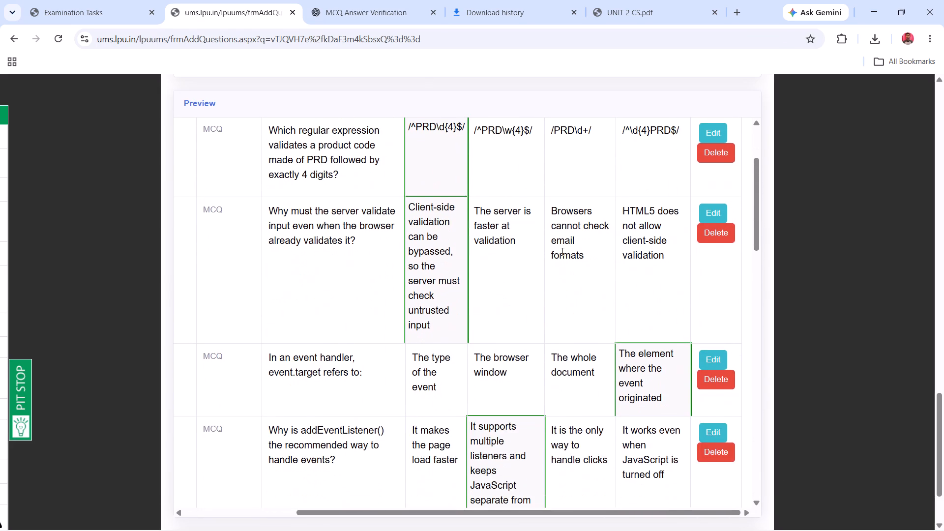
{"action": "scroll", "coordinate": [561, 251], "scroll_direction": "down", "scroll_amount": 2}
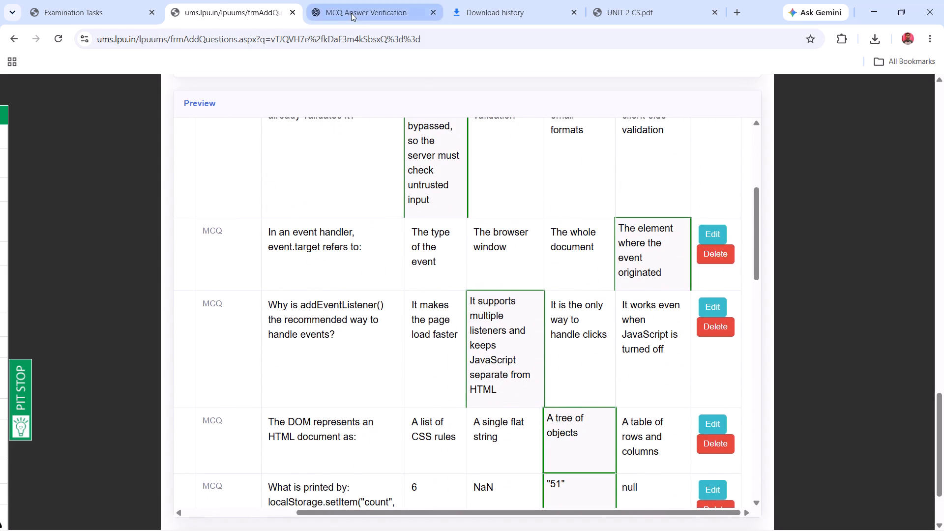
{"action": "left_click", "coordinate": [351, 12]}
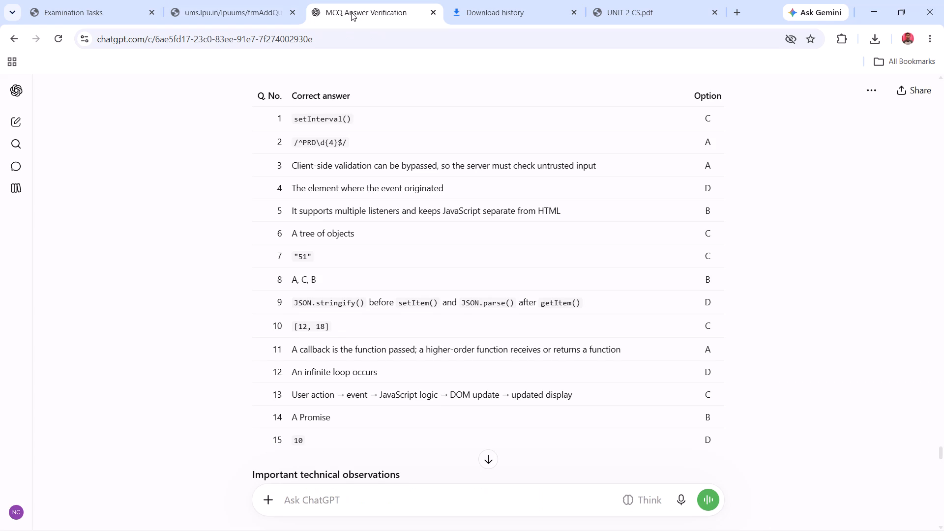
{"action": "scroll", "coordinate": [735, 353], "scroll_direction": "up", "scroll_amount": 1}
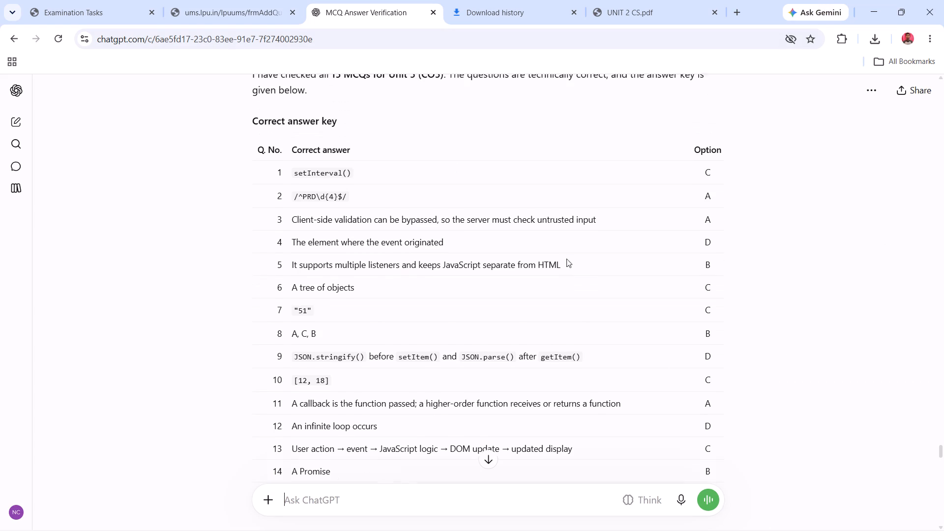
Detach the UMS question page into its own window and place it so ChatGPT's answer options stay visible beside it.
{"action": "key", "text": "alt+Tab"}
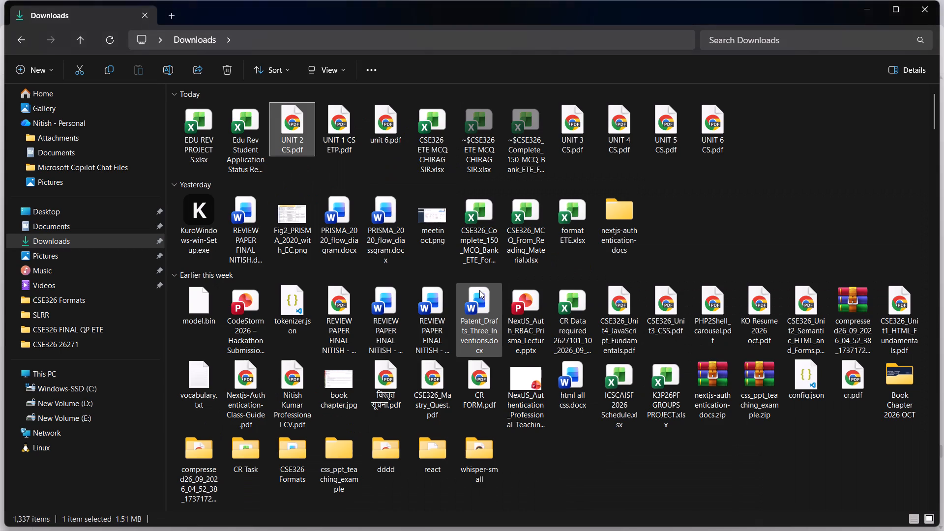
{"action": "key", "text": "alt+Tab"}
{"action": "left_click_drag", "start_coordinate": [226, 8], "coordinate": [223, 74]}
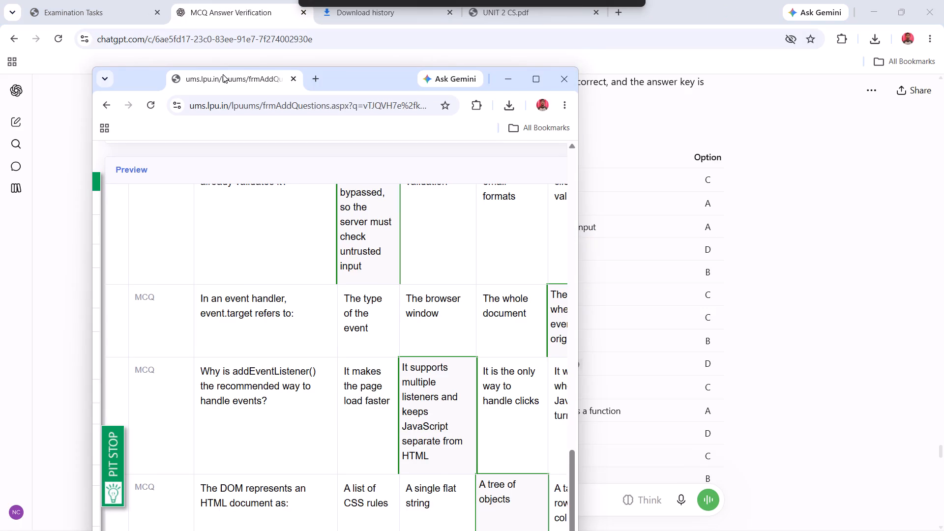
{"action": "left_click_drag", "start_coordinate": [223, 74], "coordinate": [142, 61]}
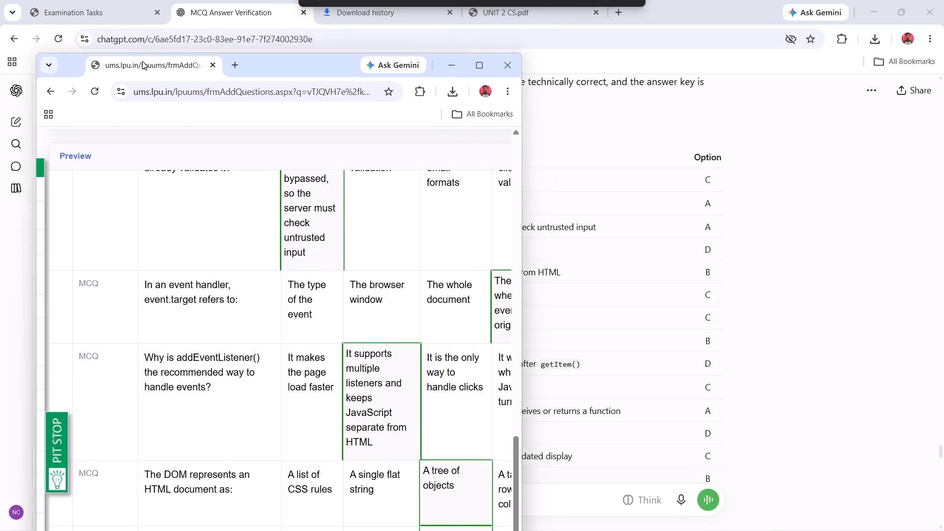
{"action": "left_click_drag", "start_coordinate": [142, 61], "coordinate": [134, 53]}
Check the marked Unit 5 answers in the detached UMS preview against ChatGPT's answer key, question by question.
{"action": "scroll", "coordinate": [280, 237], "scroll_direction": "up", "scroll_amount": 7}
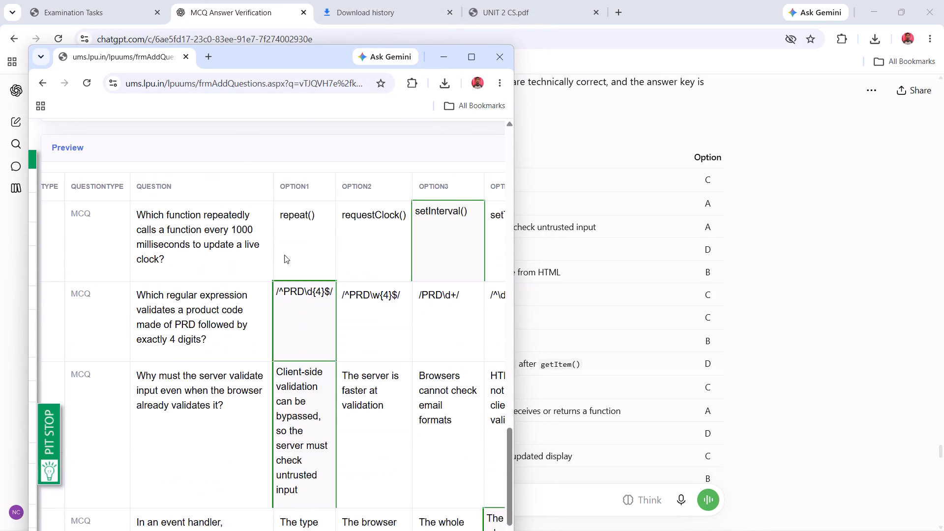
{"action": "scroll", "coordinate": [284, 255], "scroll_direction": "up", "scroll_amount": 5}
{"action": "scroll", "coordinate": [309, 271], "scroll_direction": "down", "scroll_amount": 7}
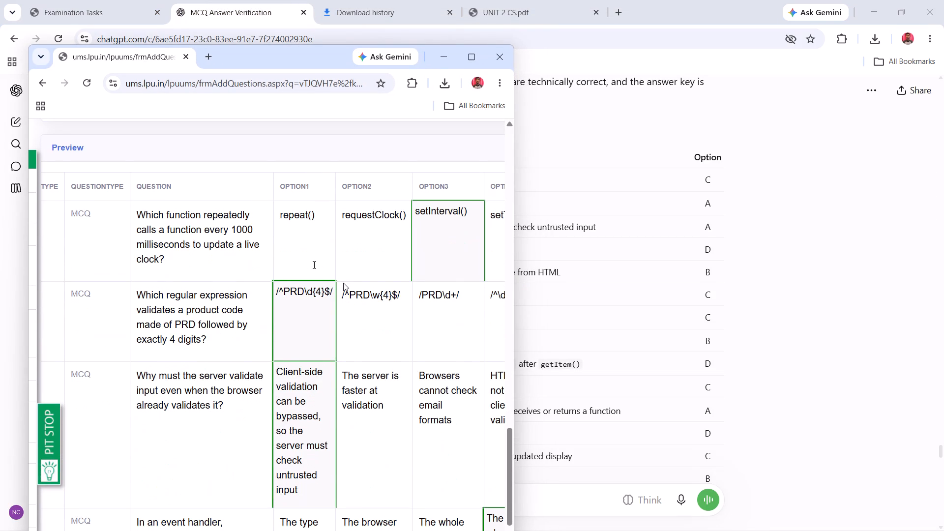
{"action": "scroll", "coordinate": [343, 283], "scroll_direction": "down", "scroll_amount": 4}
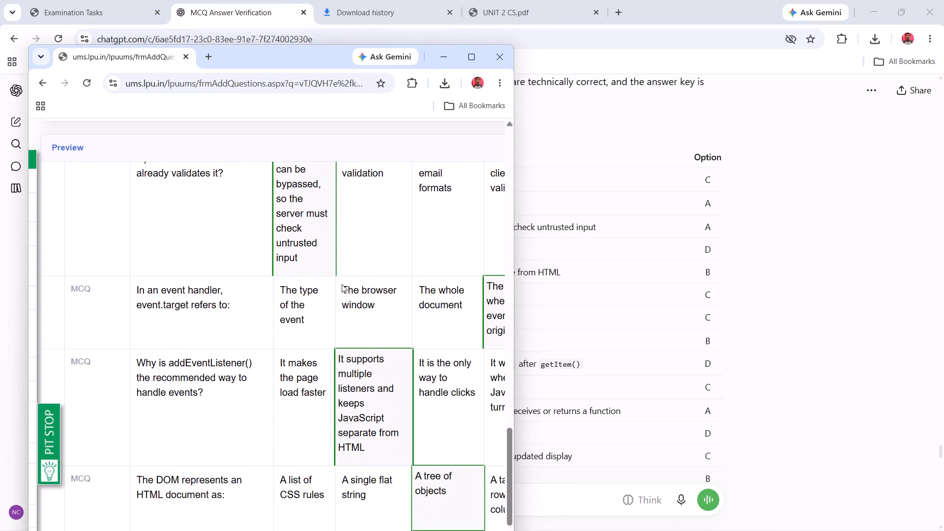
{"action": "scroll", "coordinate": [341, 285], "scroll_direction": "down", "scroll_amount": 3}
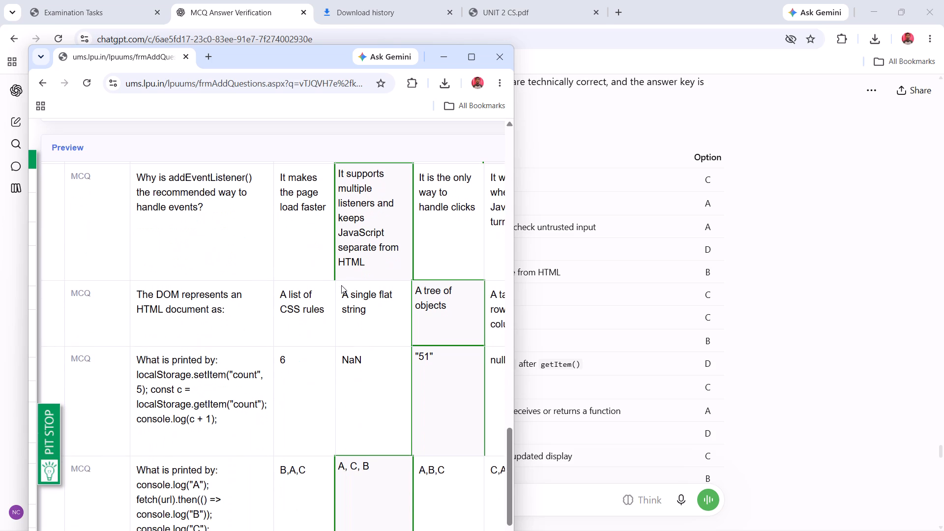
{"action": "scroll", "coordinate": [341, 285], "scroll_direction": "down", "scroll_amount": 1}
{"action": "scroll", "coordinate": [352, 293], "scroll_direction": "left", "scroll_amount": 1}
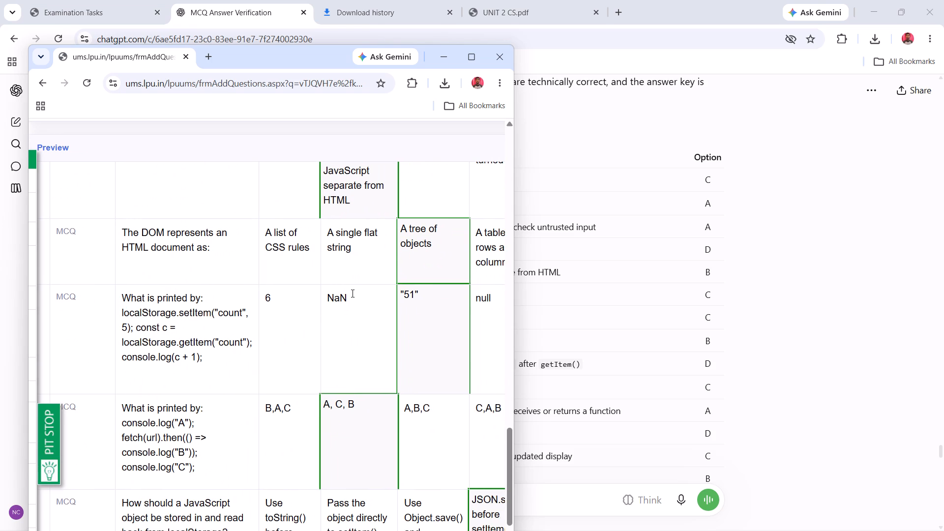
{"action": "scroll", "coordinate": [352, 293], "scroll_direction": "left", "scroll_amount": 2}
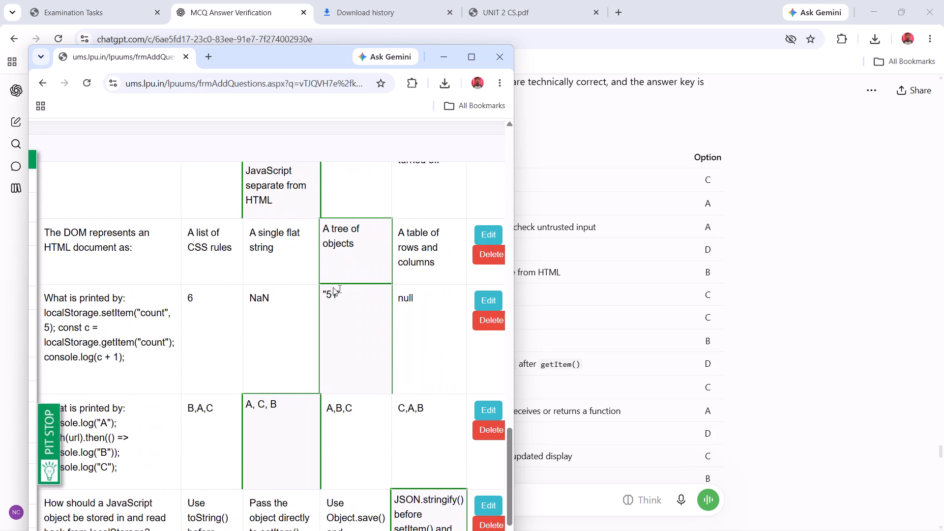
{"action": "scroll", "coordinate": [354, 305], "scroll_direction": "down", "scroll_amount": 1}
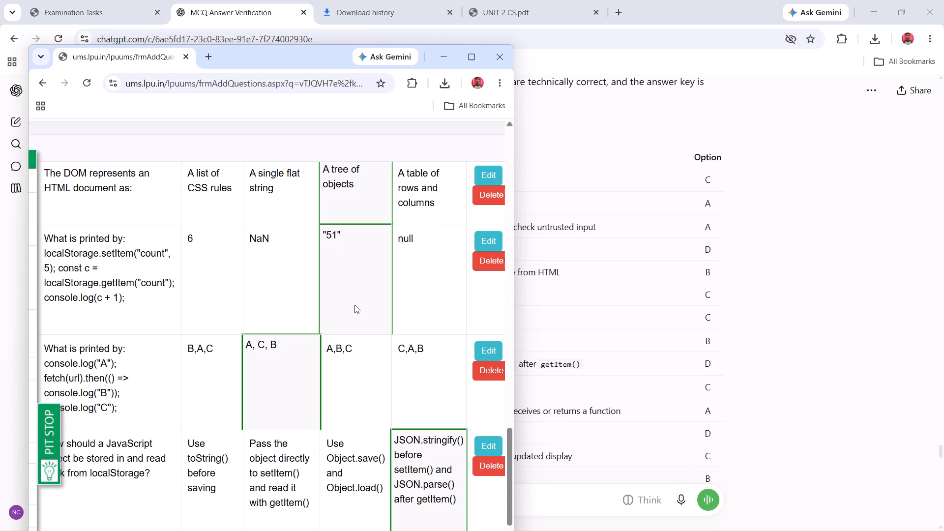
{"action": "scroll", "coordinate": [354, 305], "scroll_direction": "up", "scroll_amount": 3}
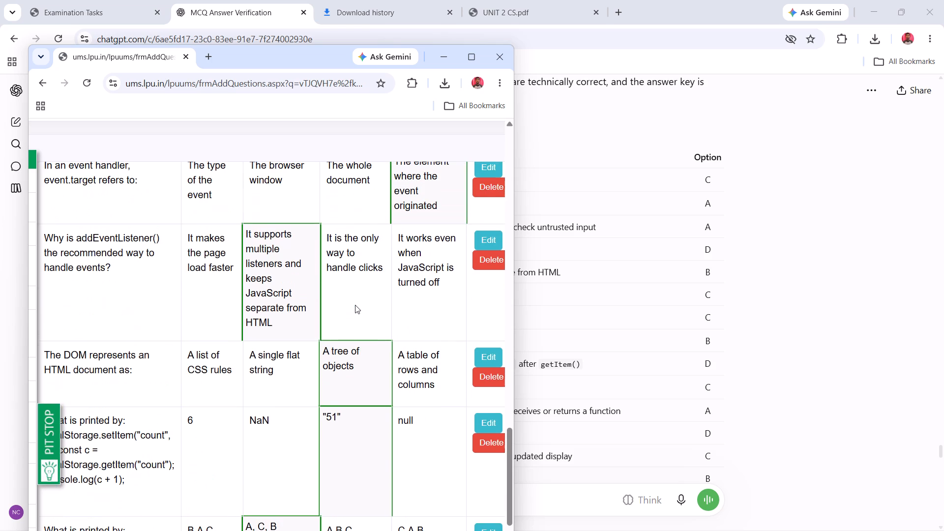
{"action": "scroll", "coordinate": [355, 305], "scroll_direction": "up", "scroll_amount": 7}
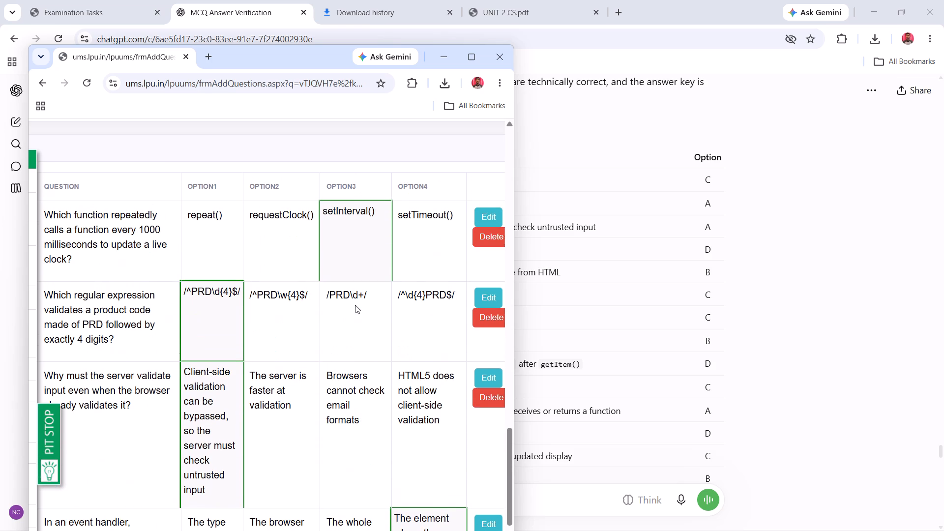
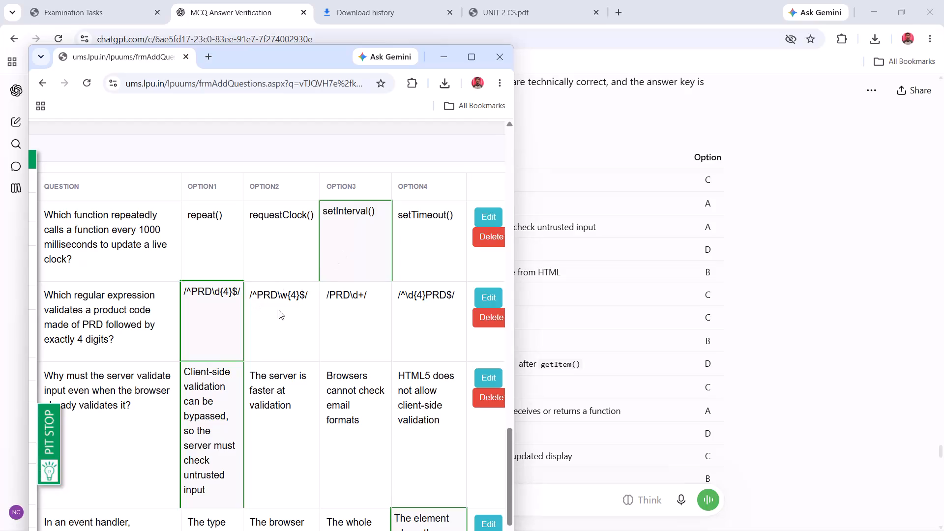
Check the remaining marked Unit 5 answers in the detached UMS preview against ChatGPT's answer options, through the final do-while question.
{"action": "scroll", "coordinate": [294, 295], "scroll_direction": "down", "scroll_amount": 2}
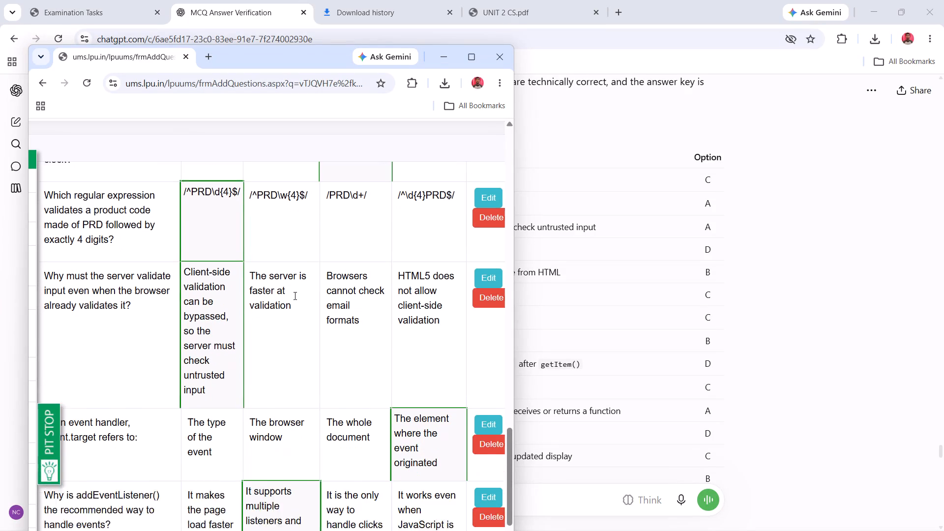
{"action": "scroll", "coordinate": [275, 311], "scroll_direction": "down", "scroll_amount": 3}
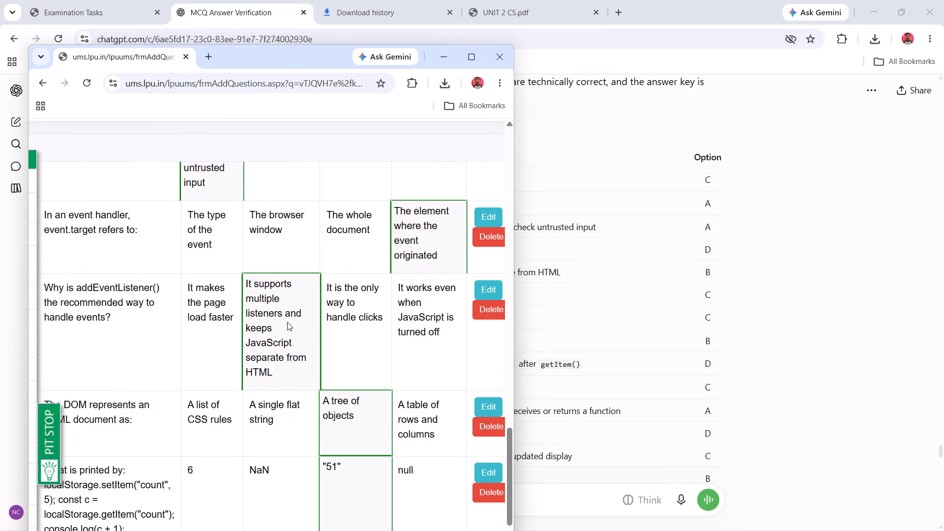
{"action": "scroll", "coordinate": [290, 321], "scroll_direction": "down", "scroll_amount": 4}
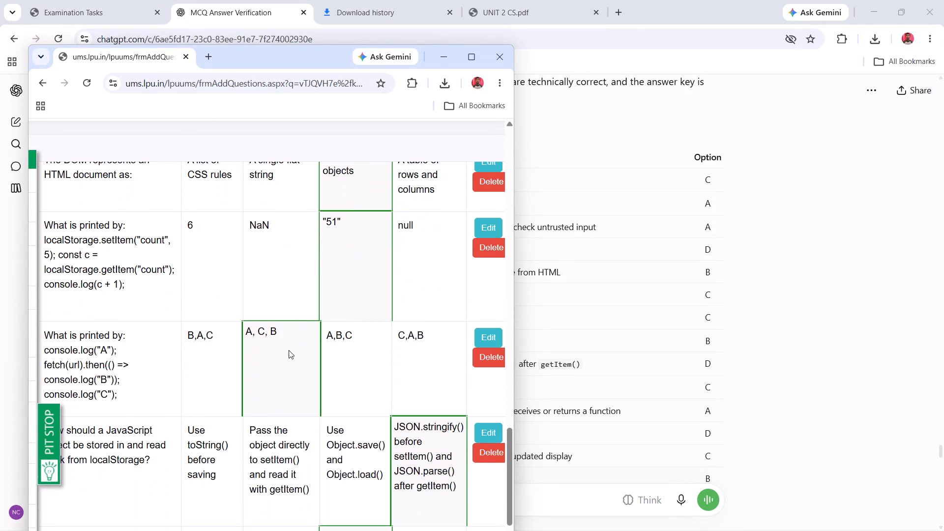
{"action": "scroll", "coordinate": [288, 350], "scroll_direction": "down", "scroll_amount": 2}
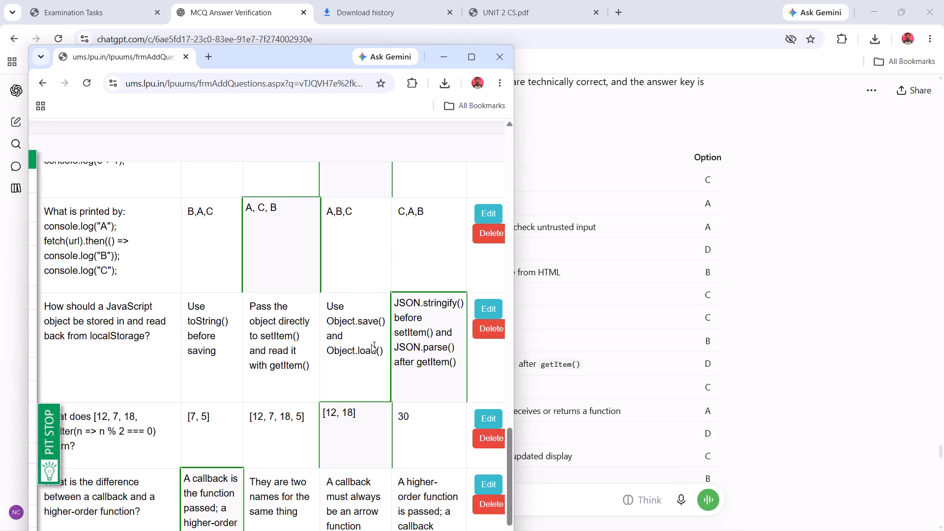
{"action": "scroll", "coordinate": [371, 344], "scroll_direction": "down", "scroll_amount": 9}
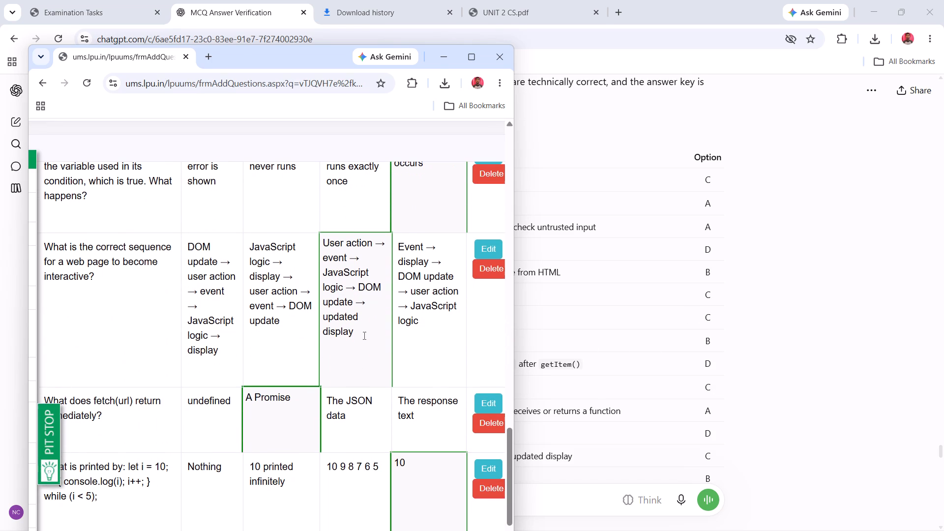
{"action": "scroll", "coordinate": [363, 335], "scroll_direction": "down", "scroll_amount": 3}
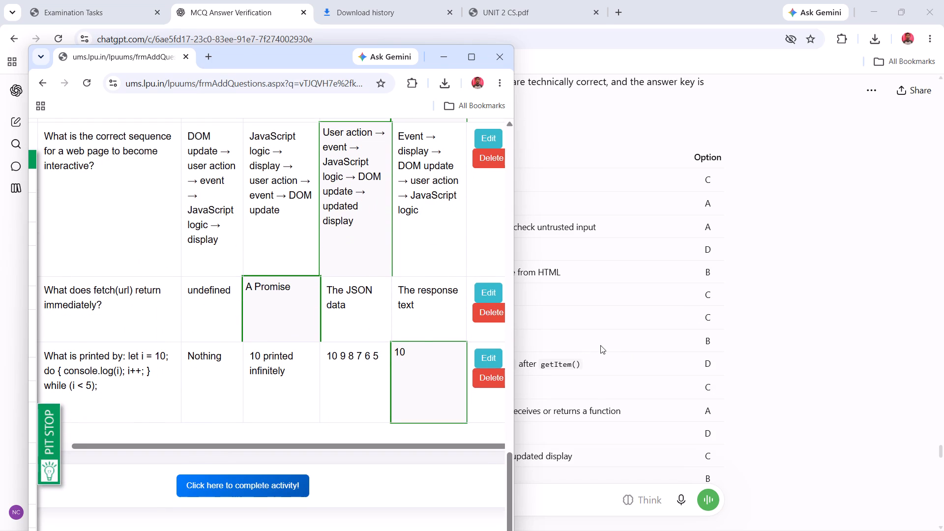
{"action": "scroll", "coordinate": [652, 339], "scroll_direction": "down", "scroll_amount": 1}
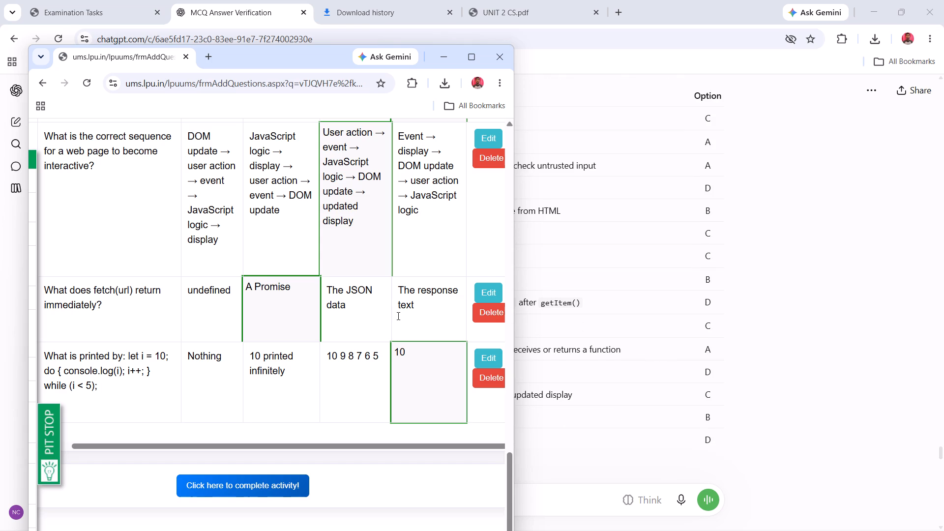
{"action": "scroll", "coordinate": [360, 270], "scroll_direction": "up", "scroll_amount": 11}
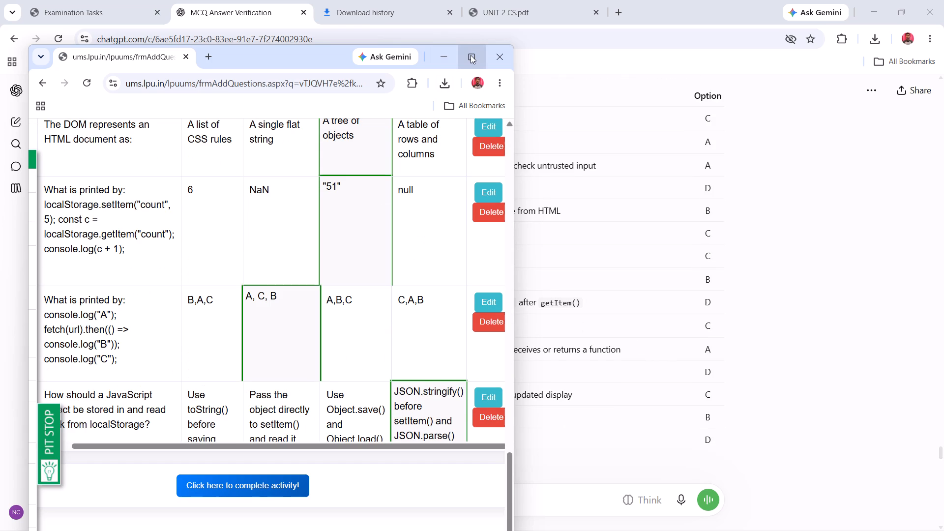
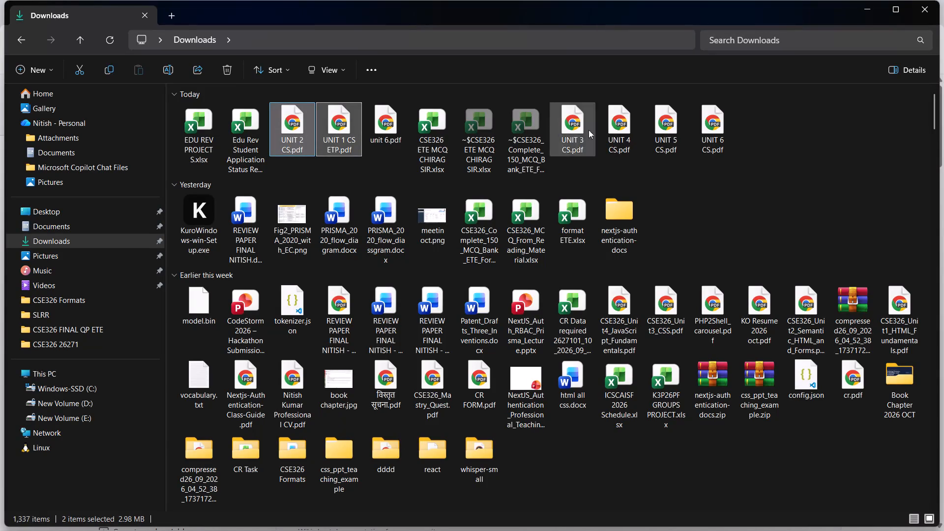
Add the UNIT 3, 4, 5 and 6 CS PDFs to the selected UNIT 1 and 2 files and cut all six.
{"action": "left_click", "coordinate": [566, 130], "text": "ctrl"}
{"action": "left_click", "coordinate": [616, 124], "text": "ctrl"}
{"action": "left_click", "coordinate": [656, 127], "text": "ctrl"}
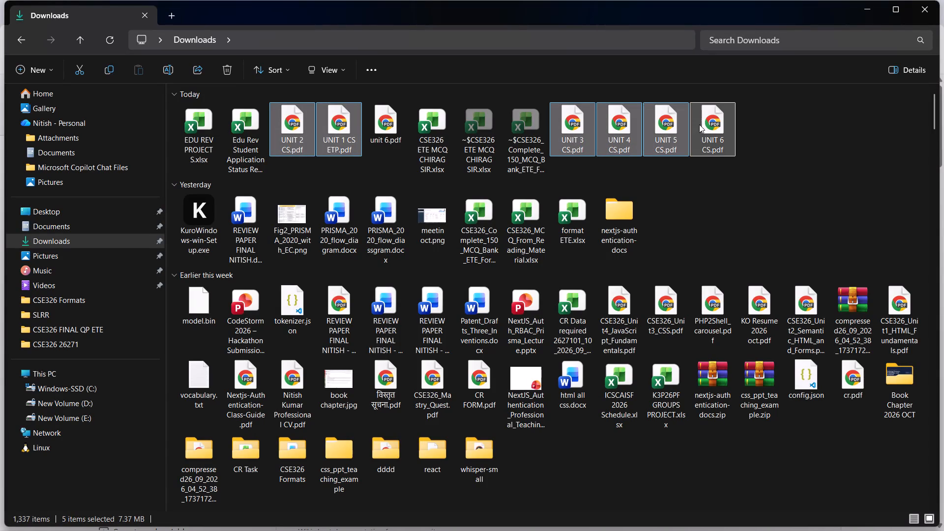
{"action": "left_click", "coordinate": [699, 124], "text": "ctrl"}
{"action": "key", "text": "ctrl+x"}
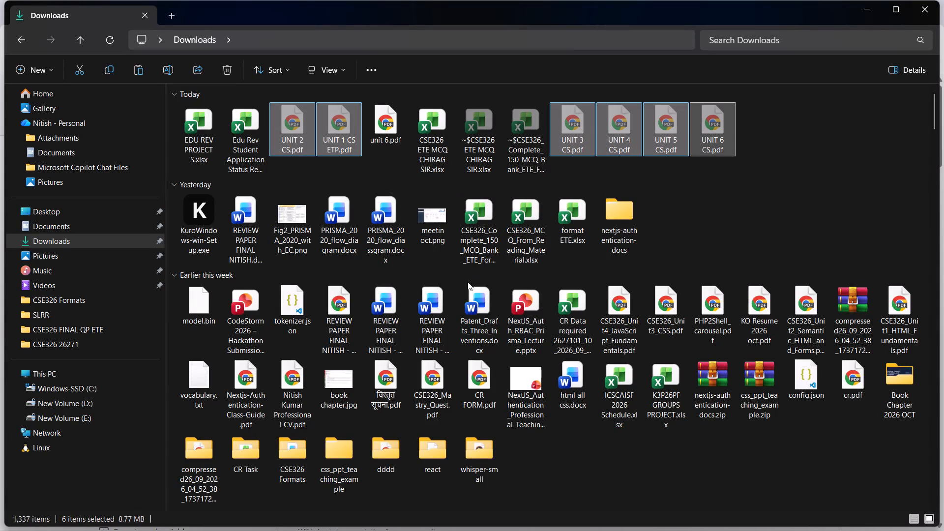
Create a folder named CS ETPQ inside the CSE326 Formats folder in Downloads.
{"action": "double_click", "coordinate": [292, 451]}
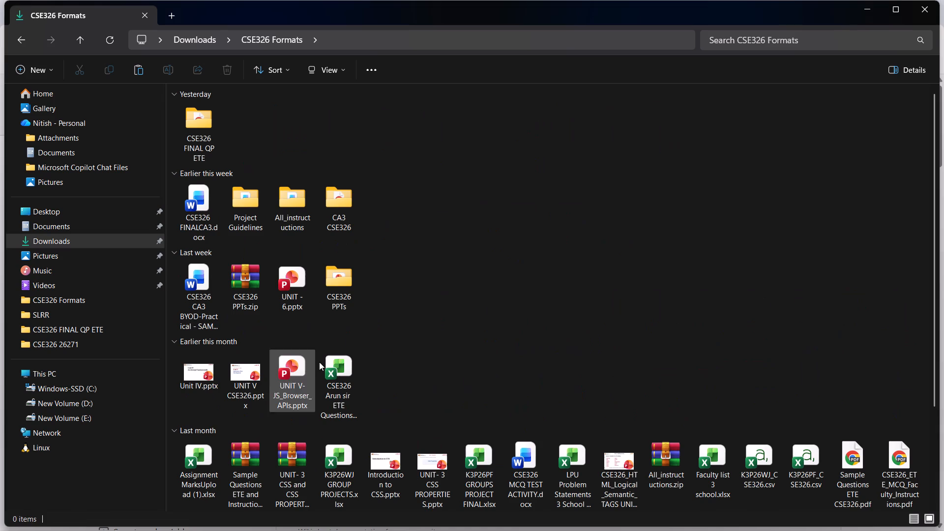
{"action": "key", "text": "ctrl+shift+n"}
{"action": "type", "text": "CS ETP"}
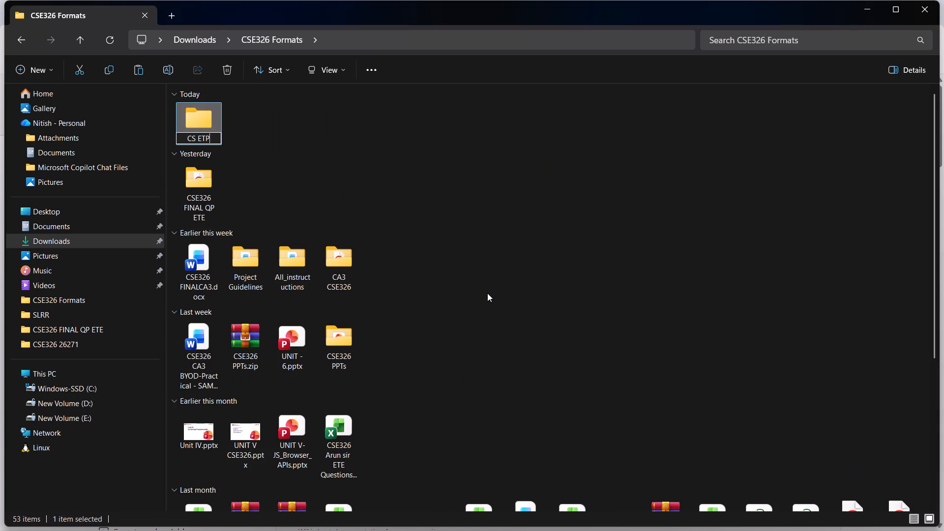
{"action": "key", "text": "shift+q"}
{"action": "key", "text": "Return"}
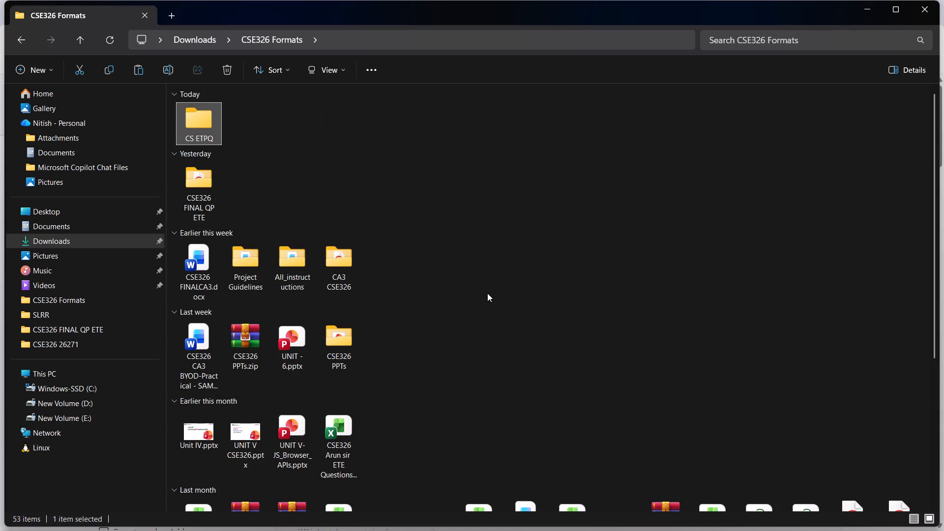
Paste the six cut unit PDFs into the CS ETPQ folder.
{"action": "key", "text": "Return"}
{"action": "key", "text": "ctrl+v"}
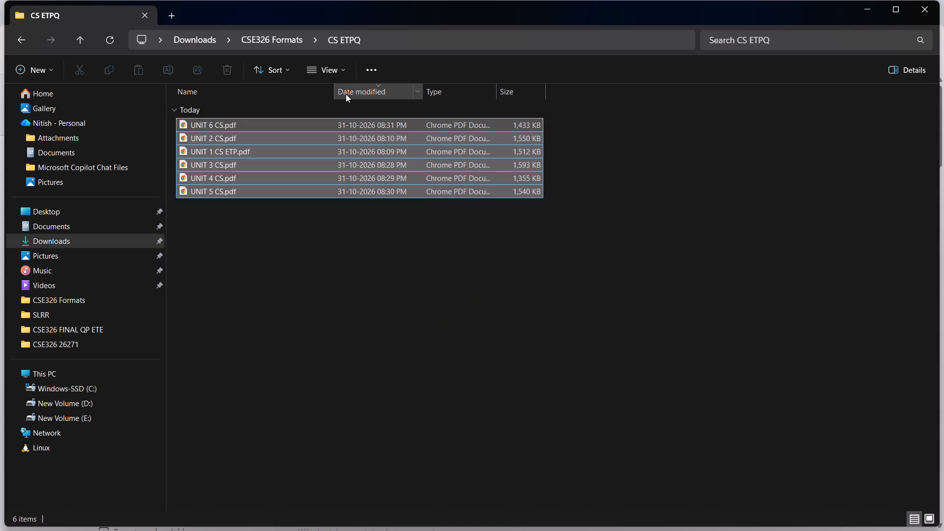
Return to the Downloads folder and minimize its window.
{"action": "left_click", "coordinate": [197, 39]}
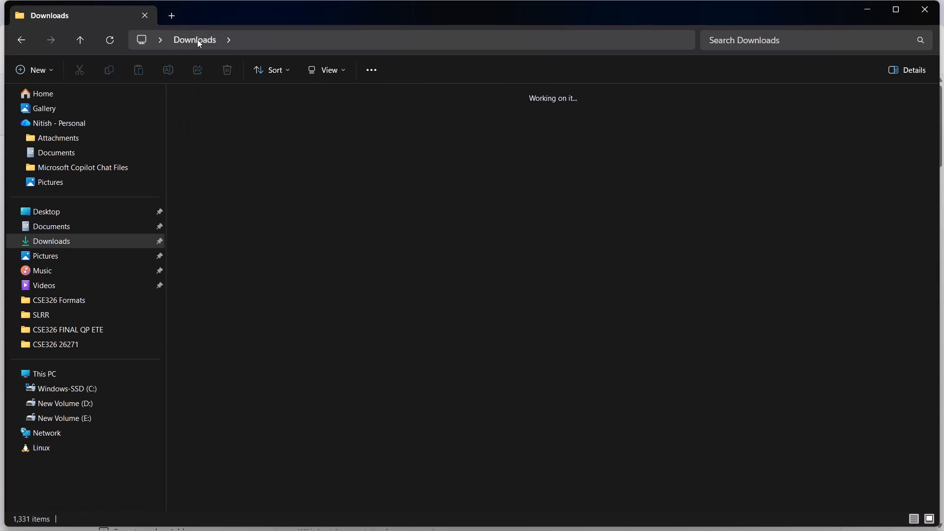
{"action": "left_click", "coordinate": [863, 9]}
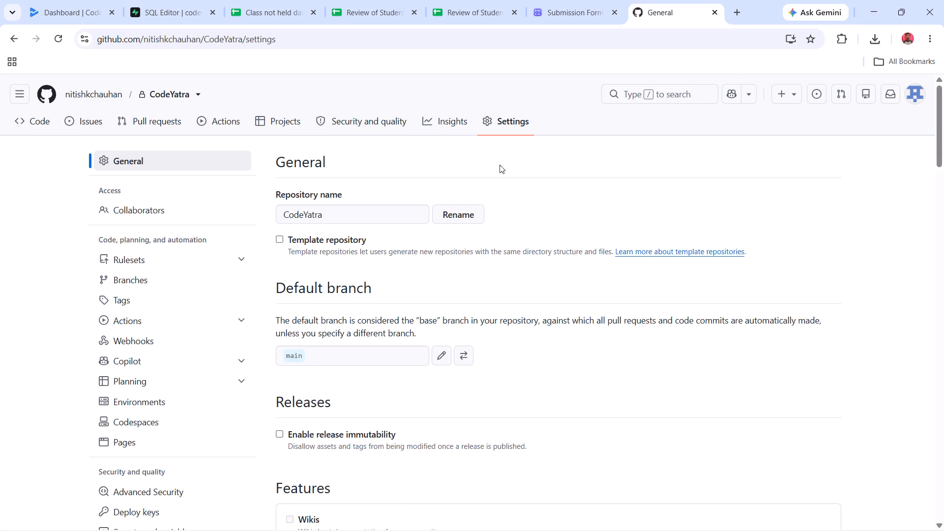
Switch to the WhatsApp window.
{"action": "key", "text": "alt+Tab"}
{"action": "key", "text": "alt+Tab"}
{"action": "key", "text": "alt+Tab"}
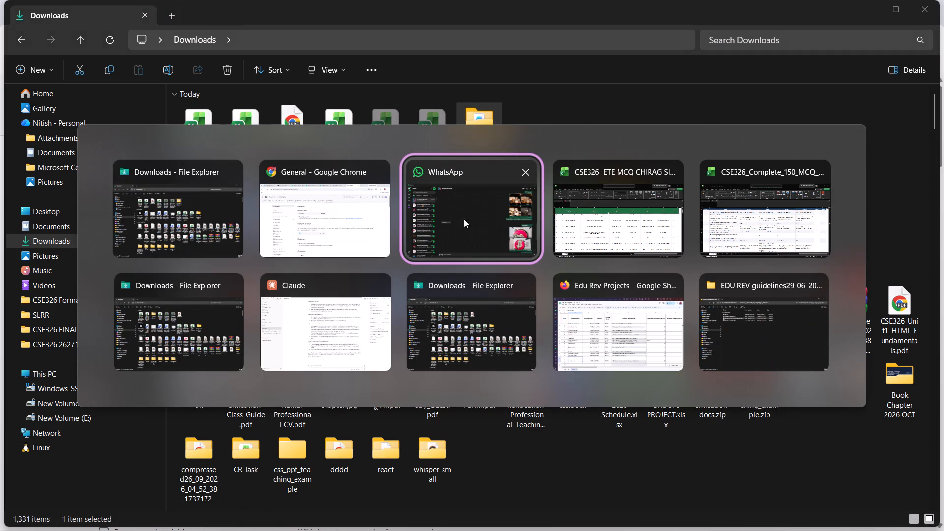